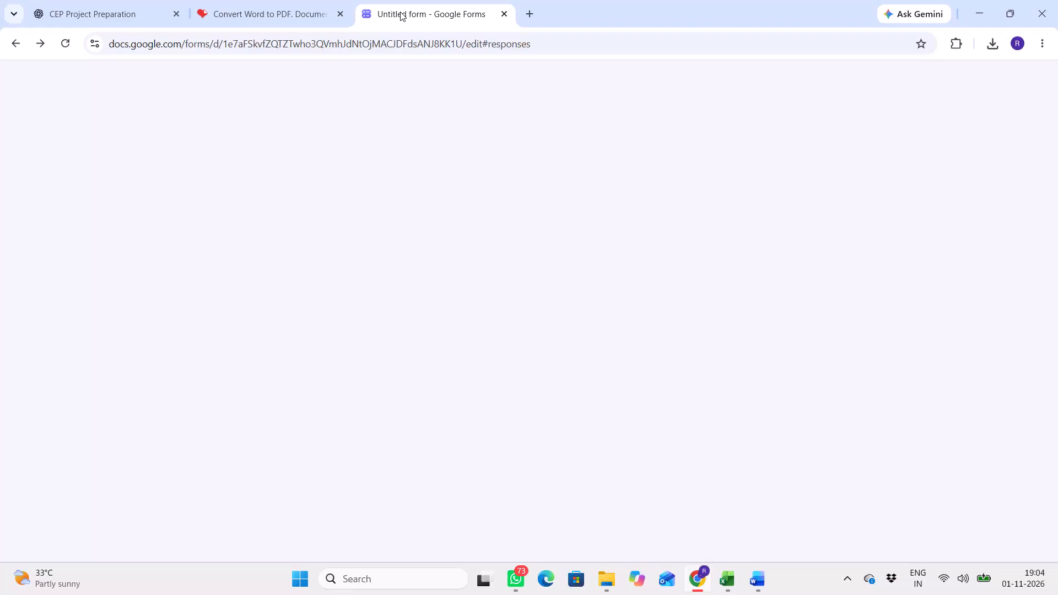
Open the response spreadsheet linked to the Google Form.
{"action": "left_click", "coordinate": [705, 172]}
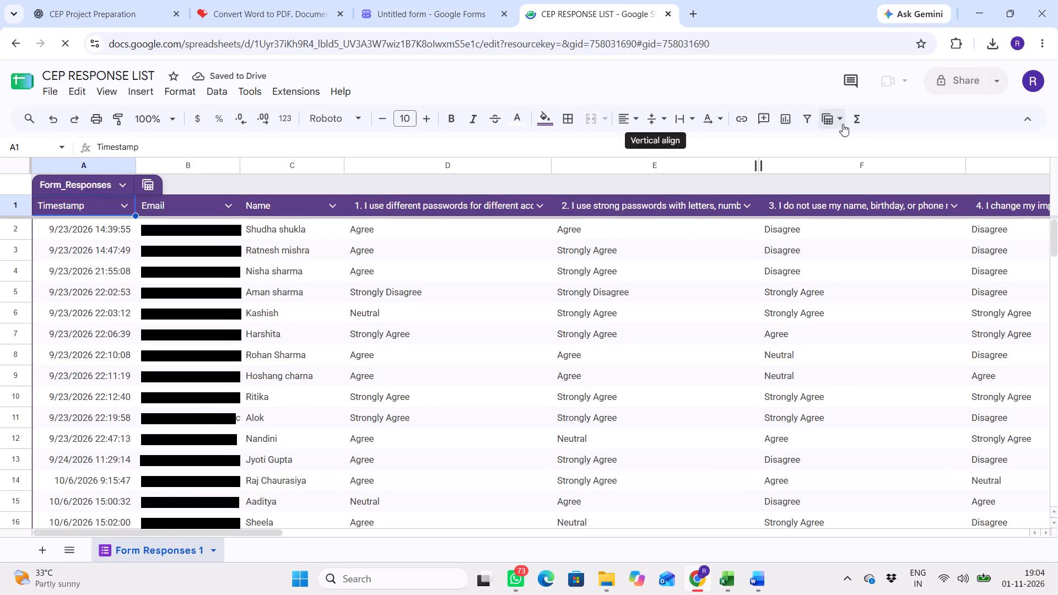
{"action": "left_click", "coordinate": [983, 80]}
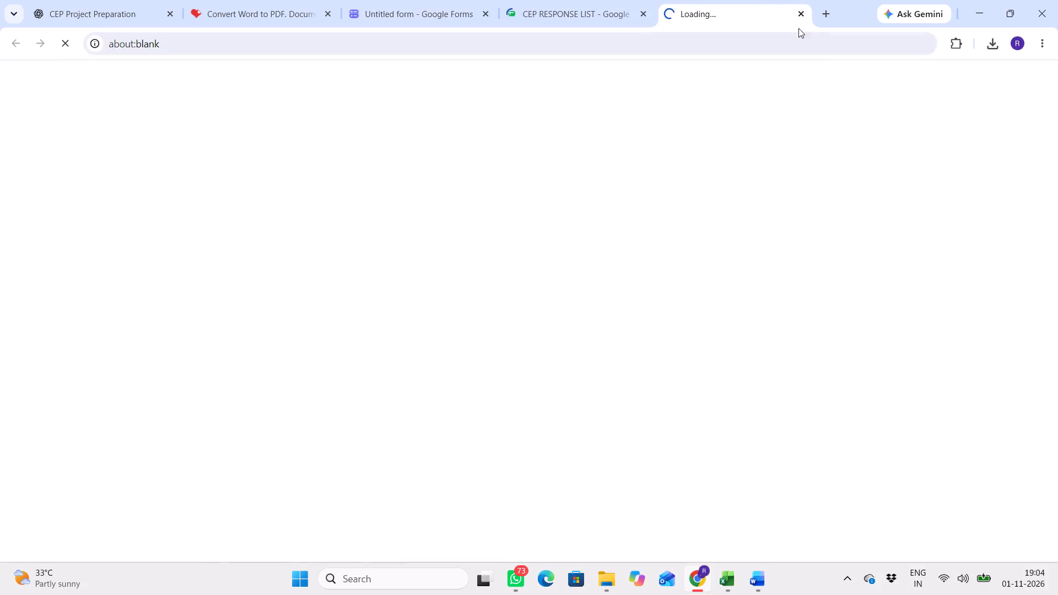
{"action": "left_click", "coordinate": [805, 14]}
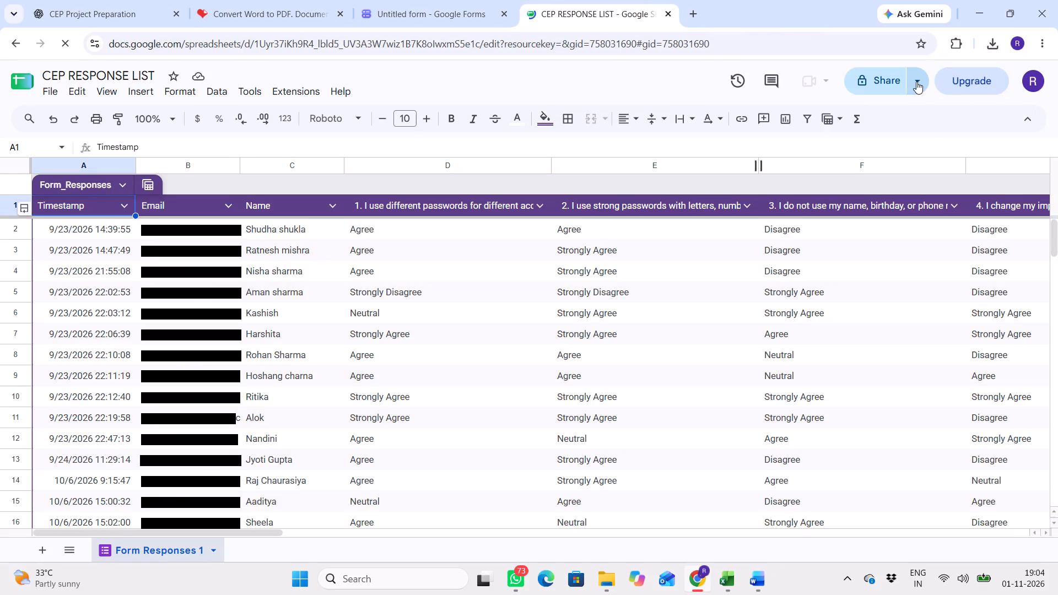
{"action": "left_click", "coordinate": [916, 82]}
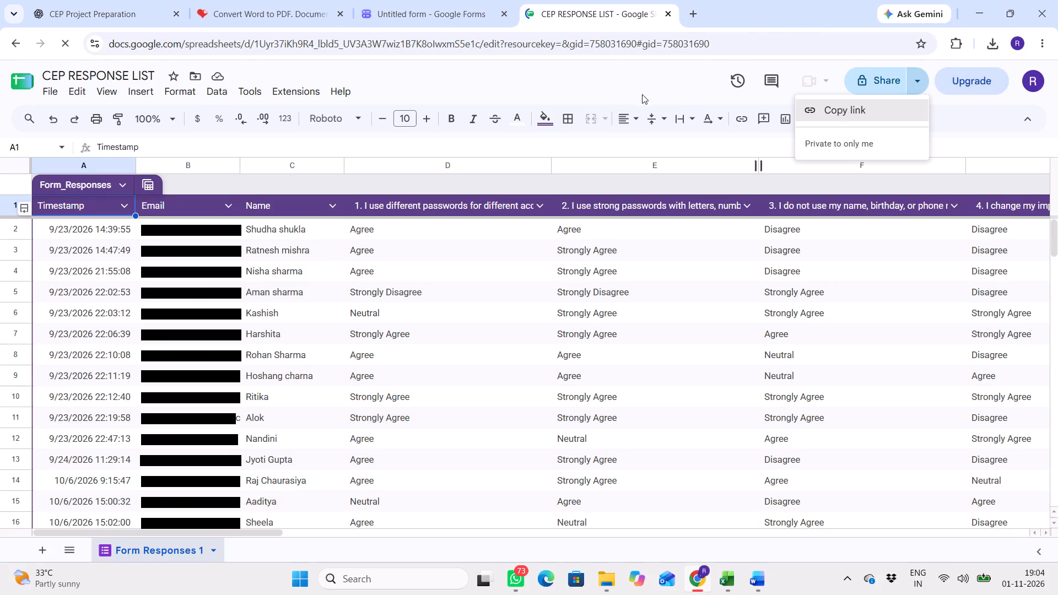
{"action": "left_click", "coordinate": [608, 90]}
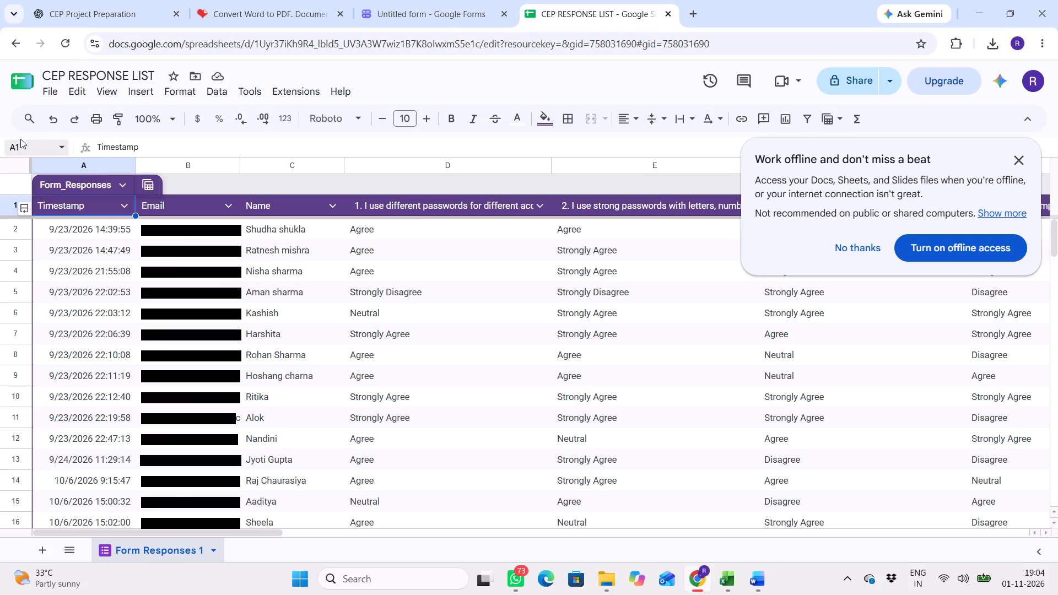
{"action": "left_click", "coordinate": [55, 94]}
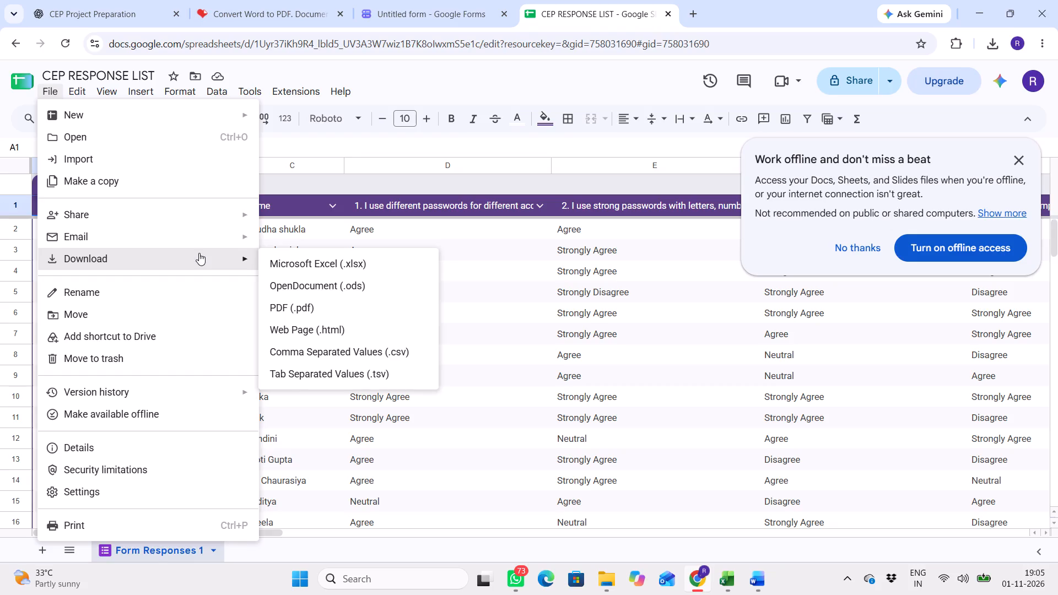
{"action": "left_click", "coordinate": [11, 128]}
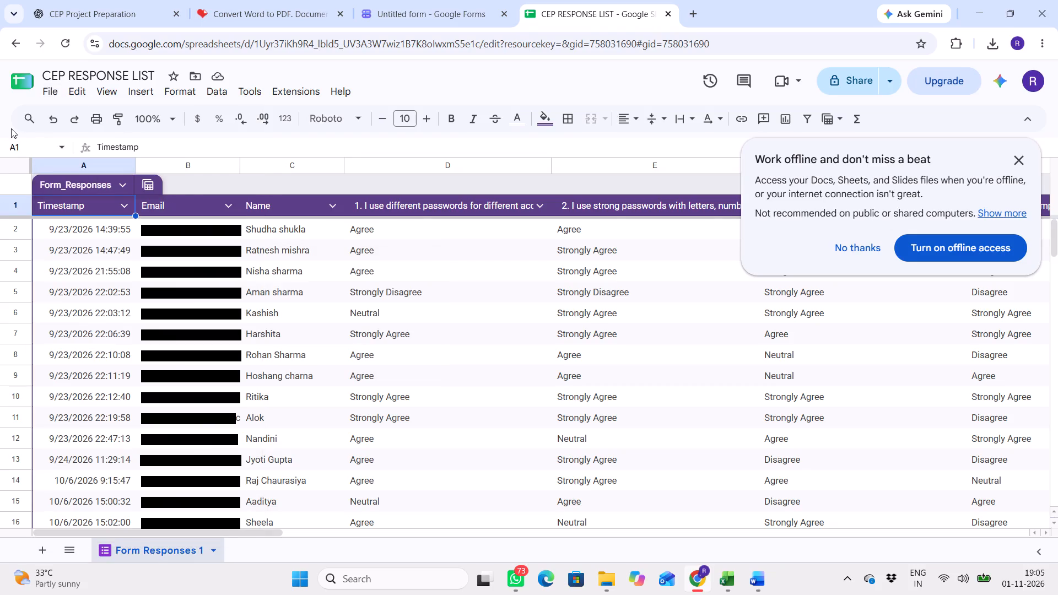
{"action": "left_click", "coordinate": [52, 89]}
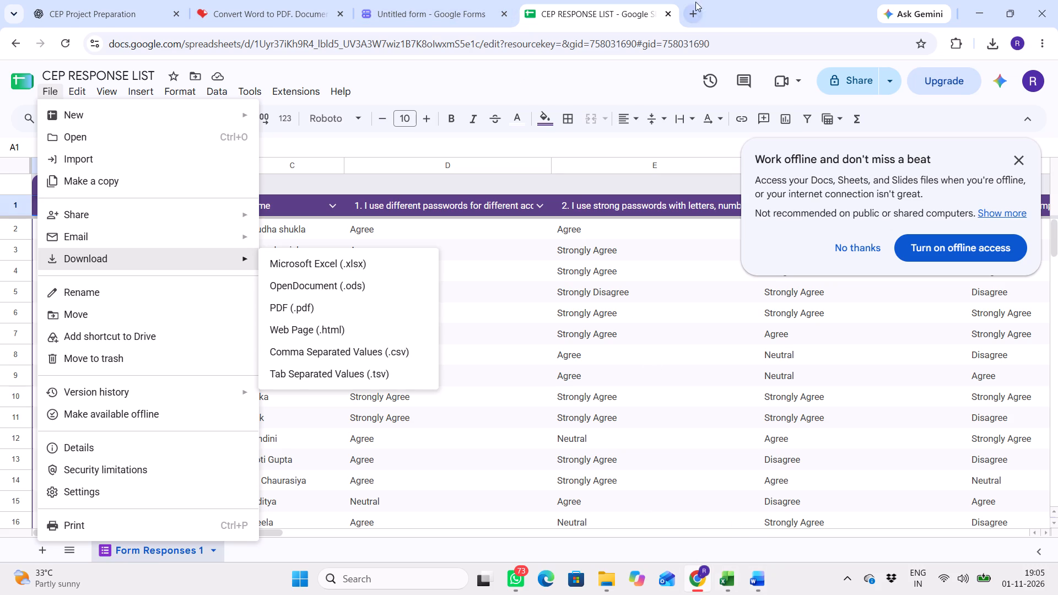
Switch to the CEP field project report in Word and undo the last seven edits to the survey response table.
{"action": "left_click", "coordinate": [301, 20]}
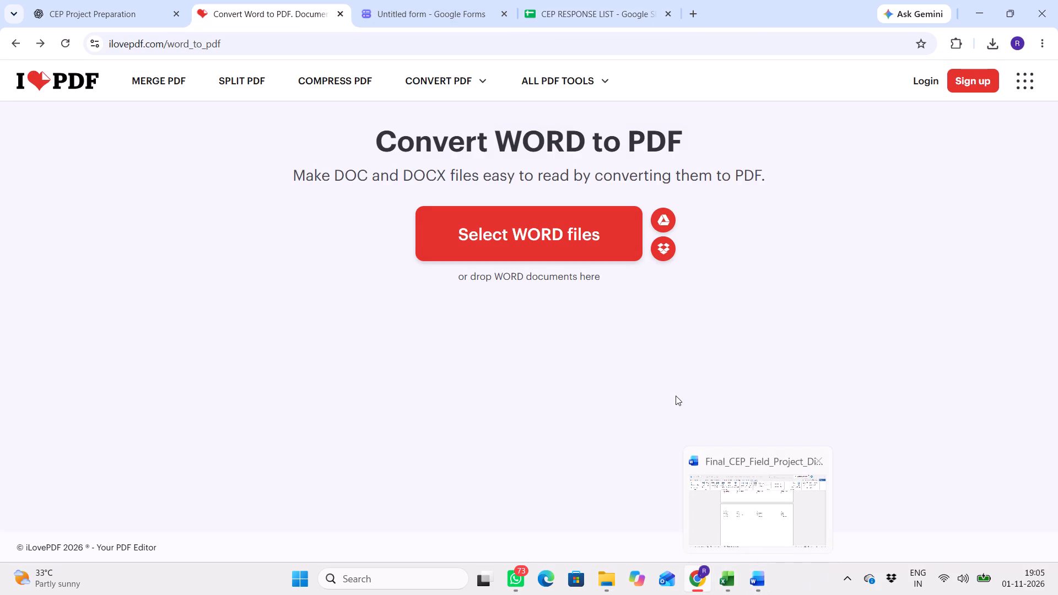
{"action": "left_click", "coordinate": [578, 248]}
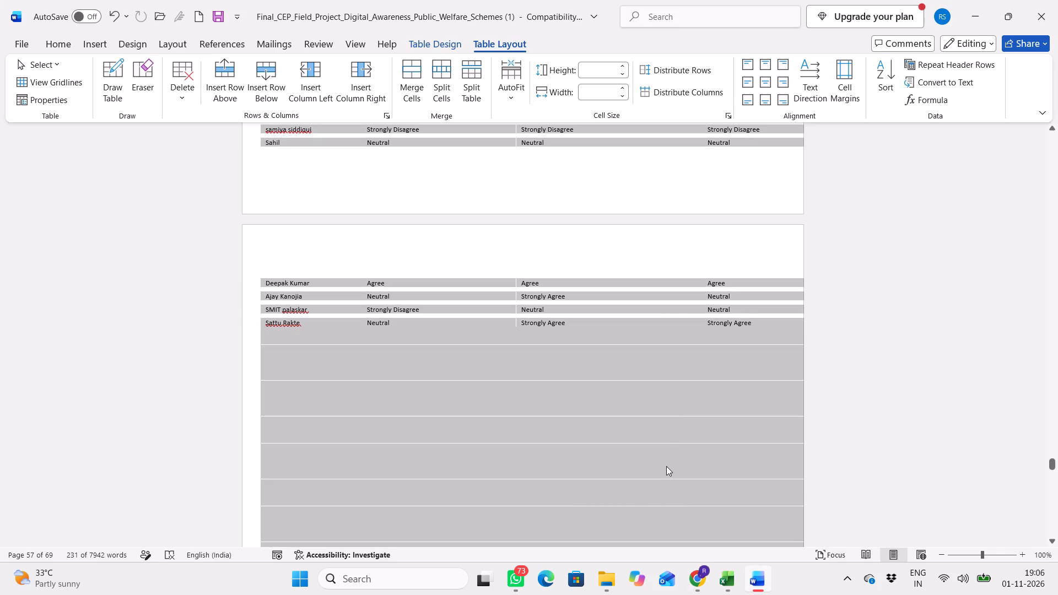
{"action": "key", "text": "ctrl+z"}
{"action": "key", "text": "ctrl+z"}
{"action": "key", "text": "ctrl+z"}
{"action": "key", "text": "ctrl+z"}
{"action": "key", "text": "ctrl+z"}
{"action": "key", "text": "ctrl+z"}
{"action": "key", "text": "ctrl+z"}
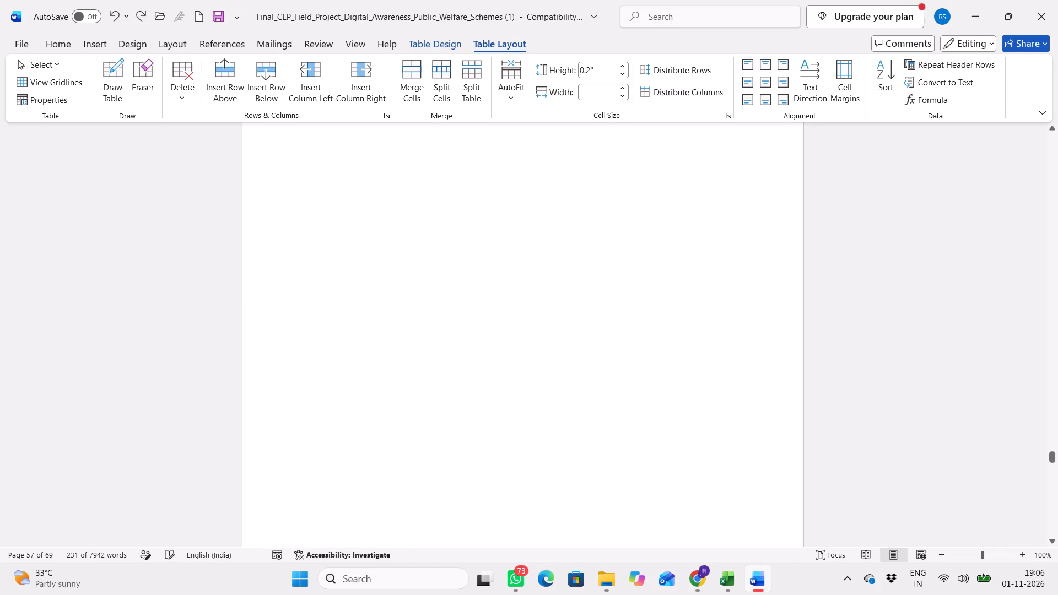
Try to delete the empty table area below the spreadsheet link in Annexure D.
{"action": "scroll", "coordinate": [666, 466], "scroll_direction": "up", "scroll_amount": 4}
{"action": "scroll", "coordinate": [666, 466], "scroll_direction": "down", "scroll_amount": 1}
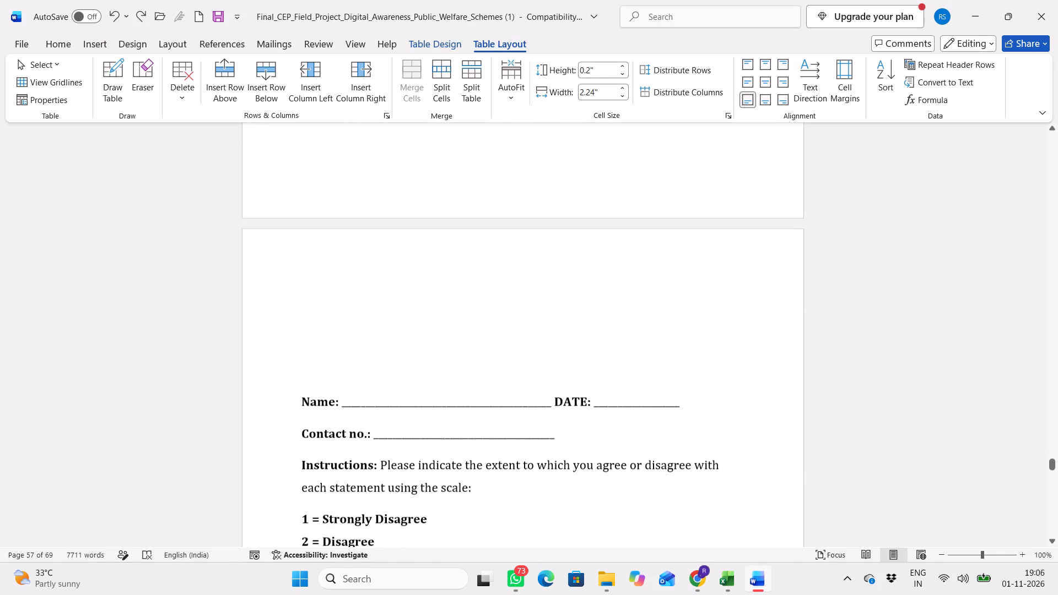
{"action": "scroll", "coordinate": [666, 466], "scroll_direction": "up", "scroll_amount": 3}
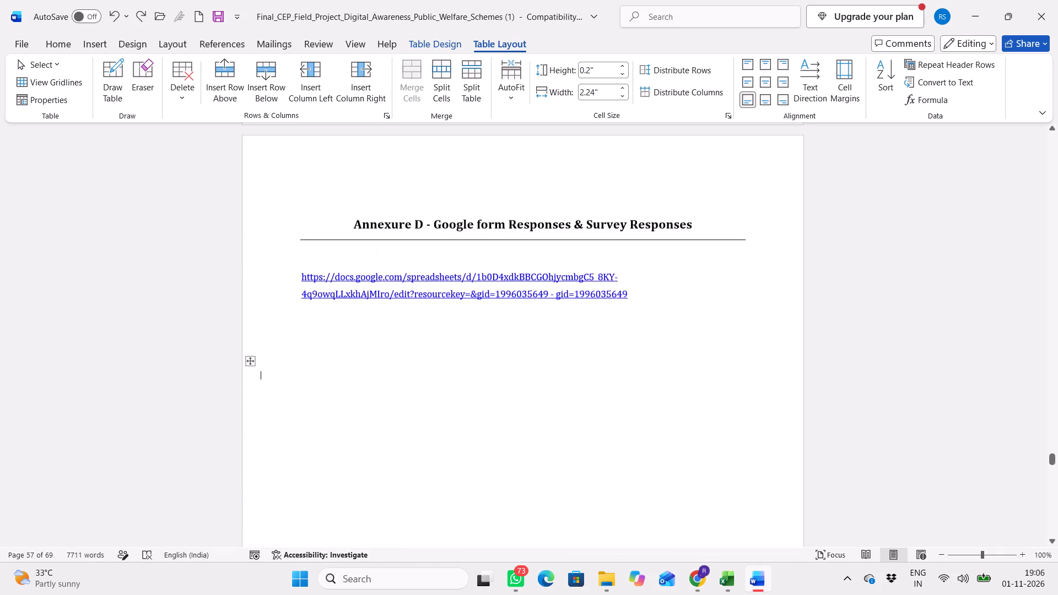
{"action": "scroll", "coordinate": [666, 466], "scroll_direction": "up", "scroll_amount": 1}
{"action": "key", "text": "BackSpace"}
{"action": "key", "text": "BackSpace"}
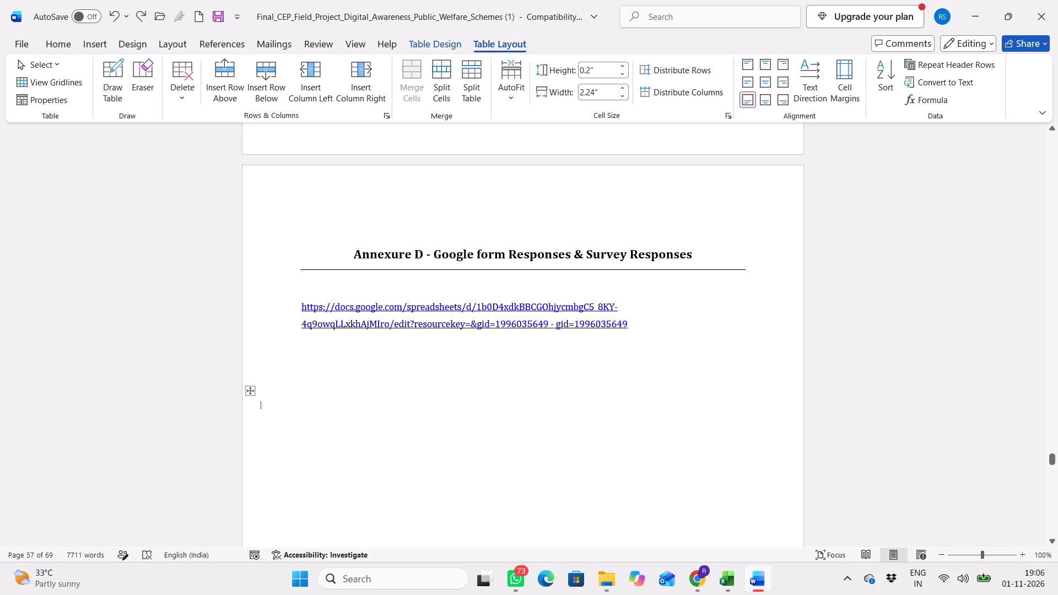
Review the report's front matter from the cover page through the certificates and declaration to the acknowledgement.
{"action": "scroll", "coordinate": [666, 466], "scroll_direction": "up", "scroll_amount": 20}
{"action": "scroll", "coordinate": [666, 466], "scroll_direction": "up", "scroll_amount": 20}
{"action": "scroll", "coordinate": [666, 466], "scroll_direction": "up", "scroll_amount": 2}
{"action": "scroll", "coordinate": [666, 466], "scroll_direction": "down", "scroll_amount": 1}
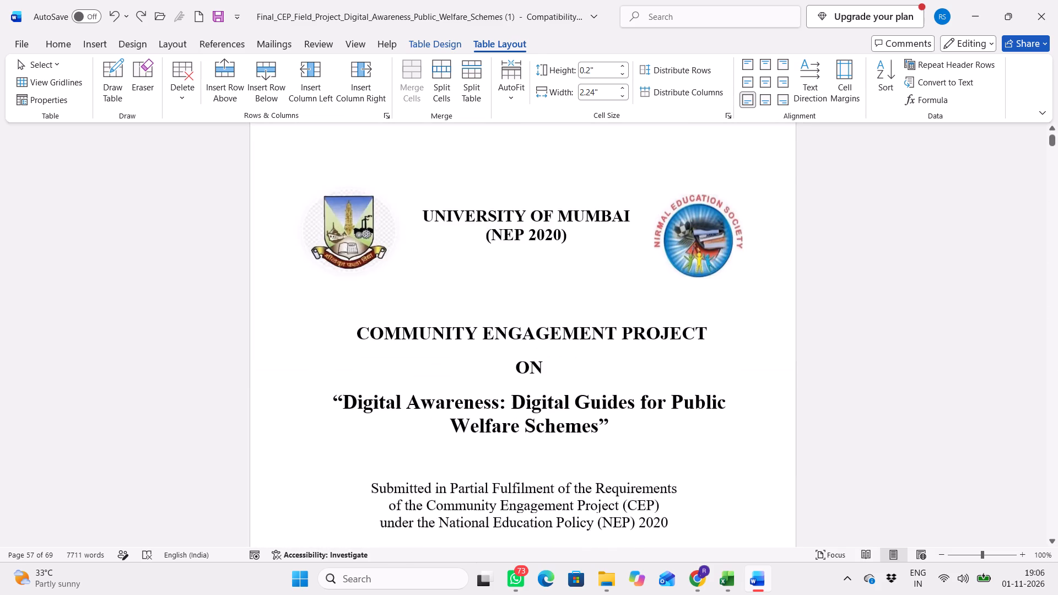
{"action": "scroll", "coordinate": [666, 466], "scroll_direction": "down", "scroll_amount": 4}
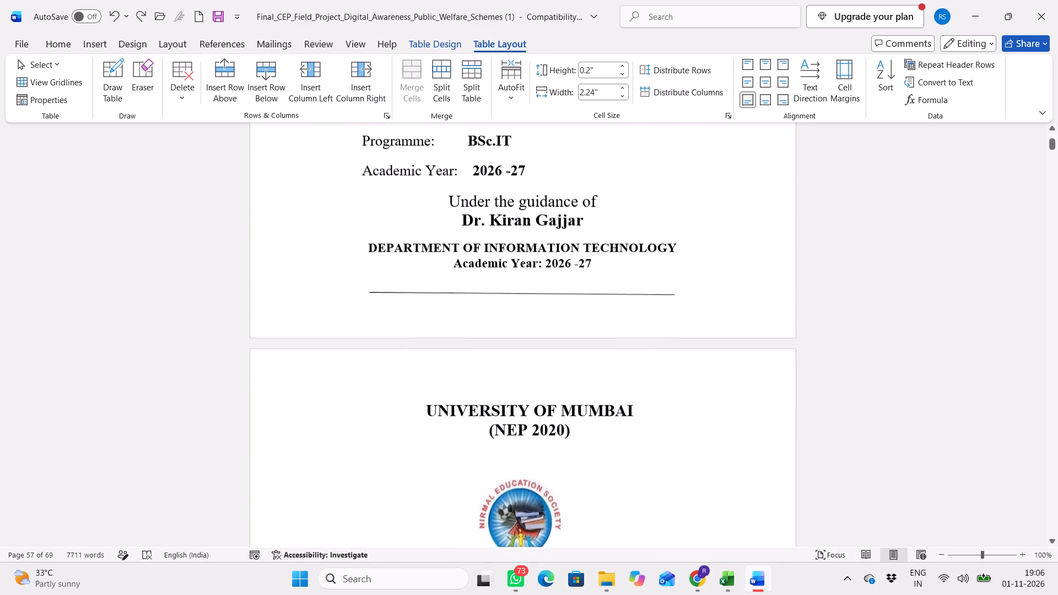
{"action": "scroll", "coordinate": [666, 466], "scroll_direction": "down", "scroll_amount": 3}
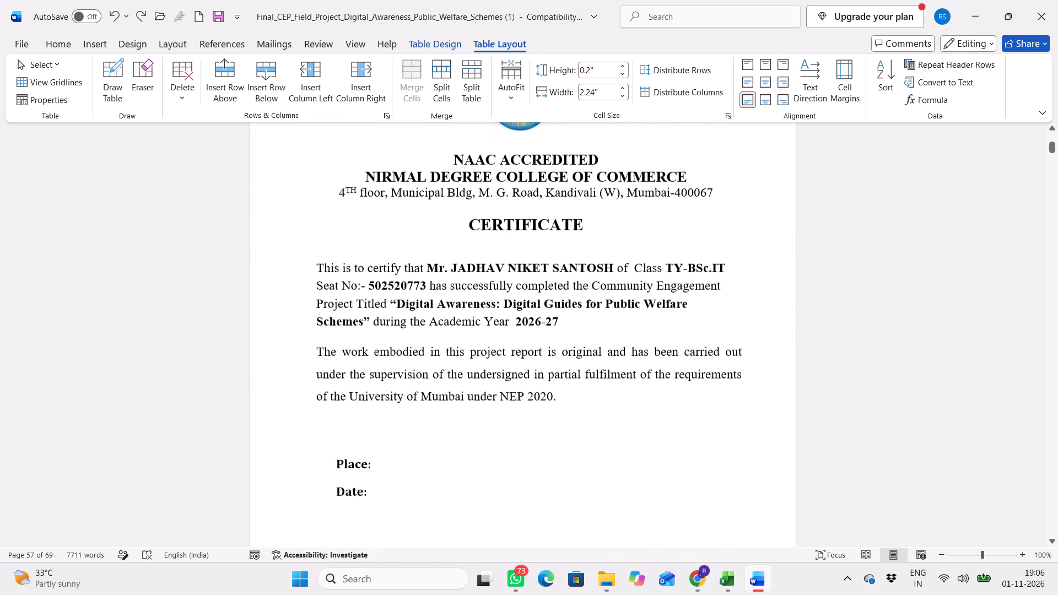
{"action": "scroll", "coordinate": [666, 466], "scroll_direction": "down", "scroll_amount": 6}
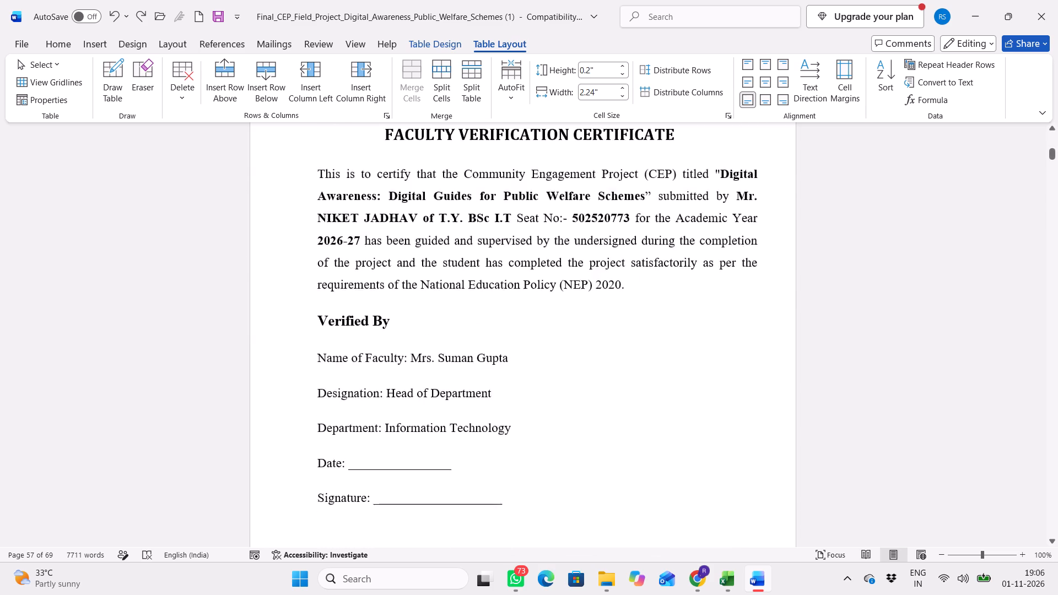
{"action": "scroll", "coordinate": [666, 466], "scroll_direction": "down", "scroll_amount": 5}
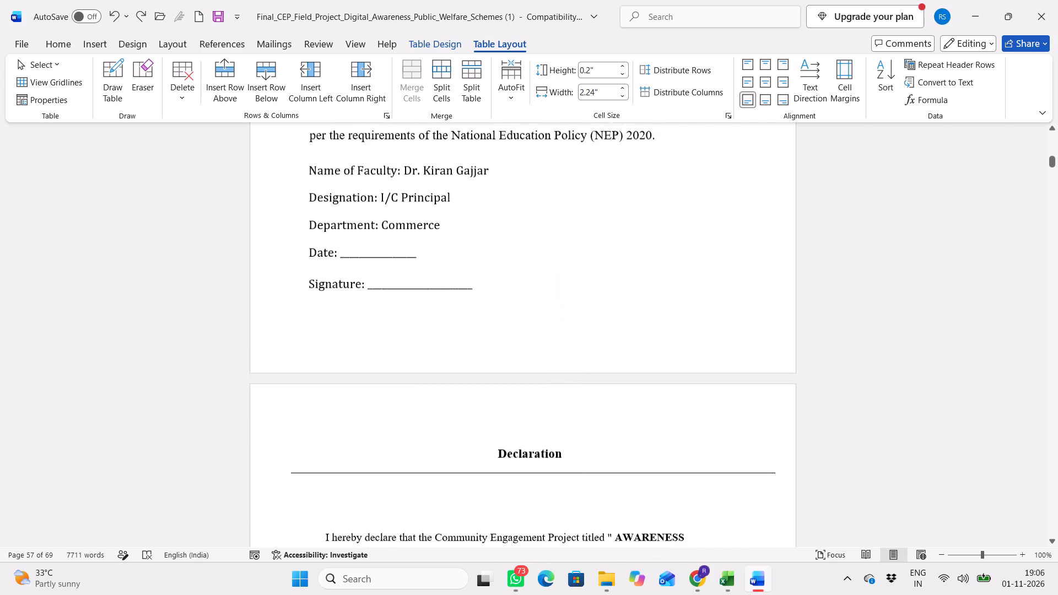
{"action": "scroll", "coordinate": [666, 466], "scroll_direction": "down", "scroll_amount": 5}
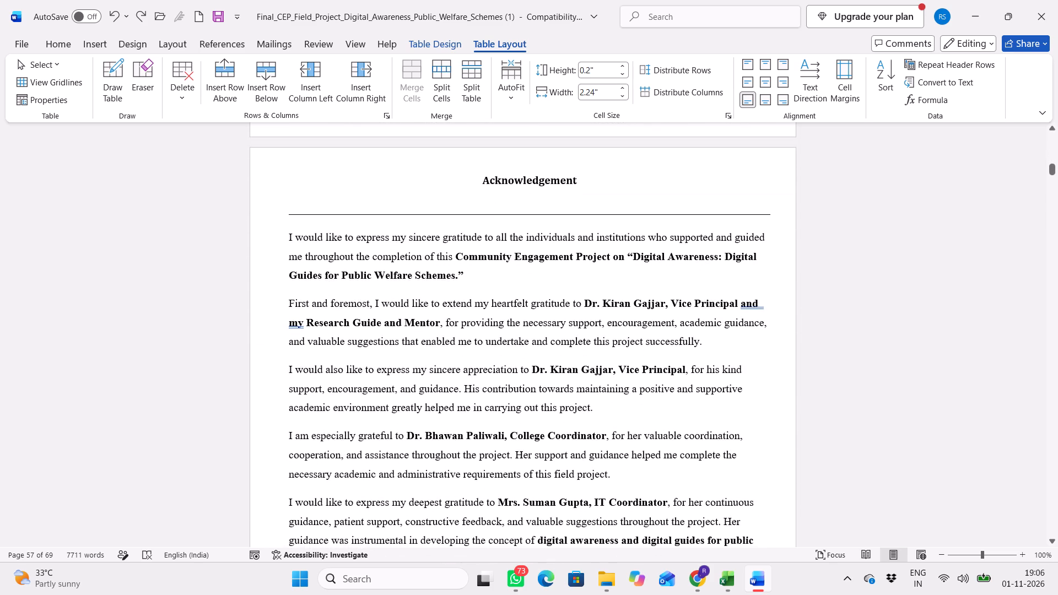
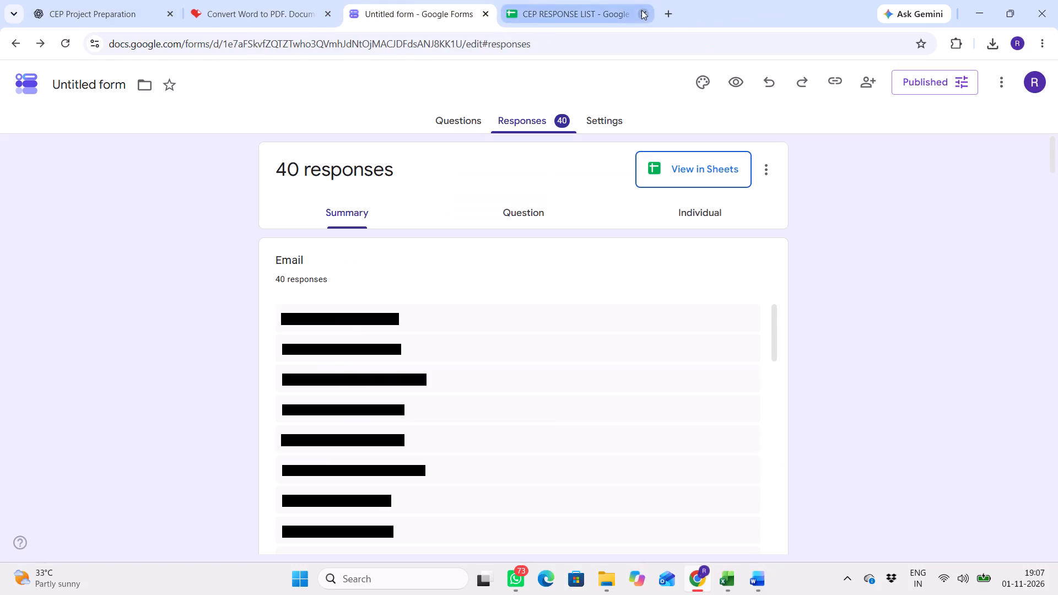
Close the CEP RESPONSE LIST spreadsheet and reopen it from the Google Form's responses.
{"action": "left_click", "coordinate": [641, 10]}
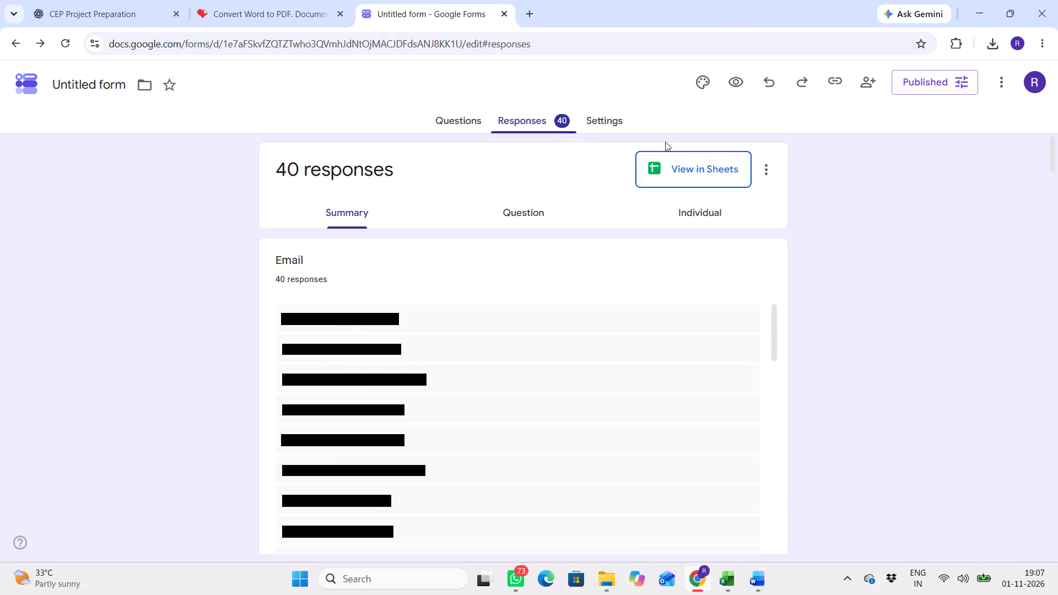
{"action": "left_click", "coordinate": [696, 174]}
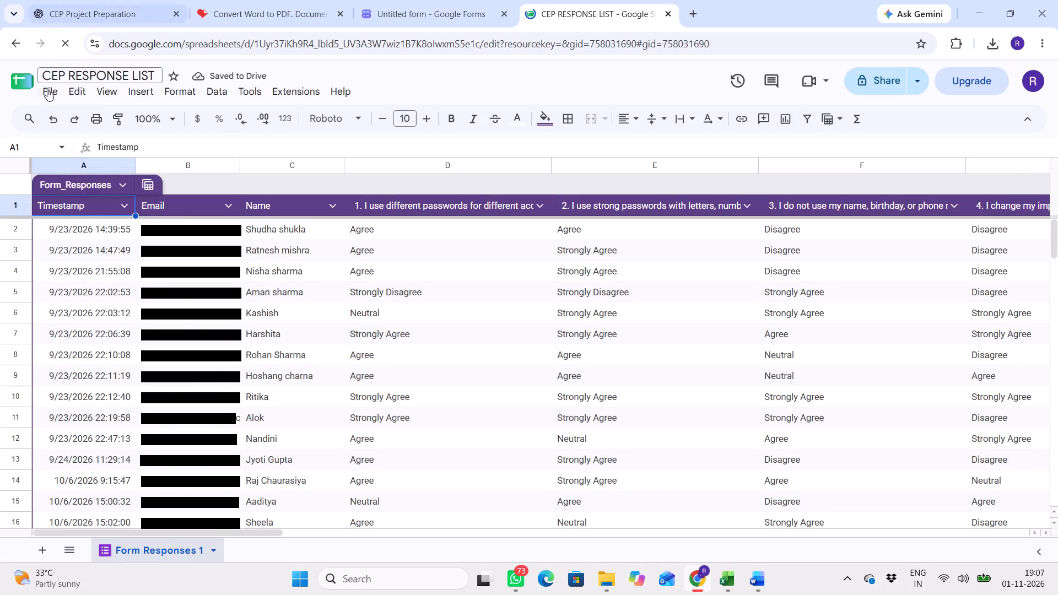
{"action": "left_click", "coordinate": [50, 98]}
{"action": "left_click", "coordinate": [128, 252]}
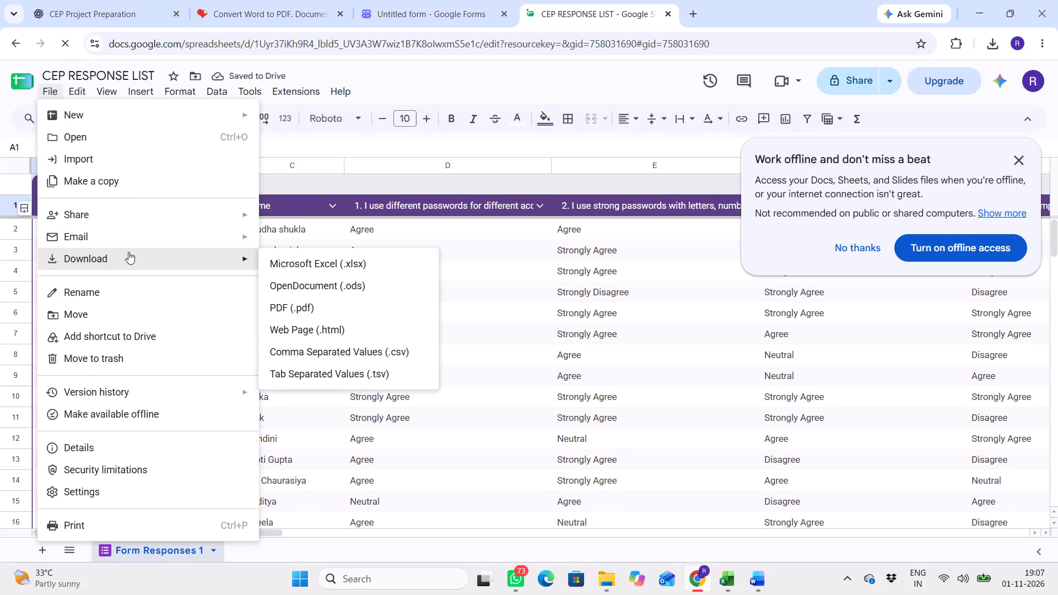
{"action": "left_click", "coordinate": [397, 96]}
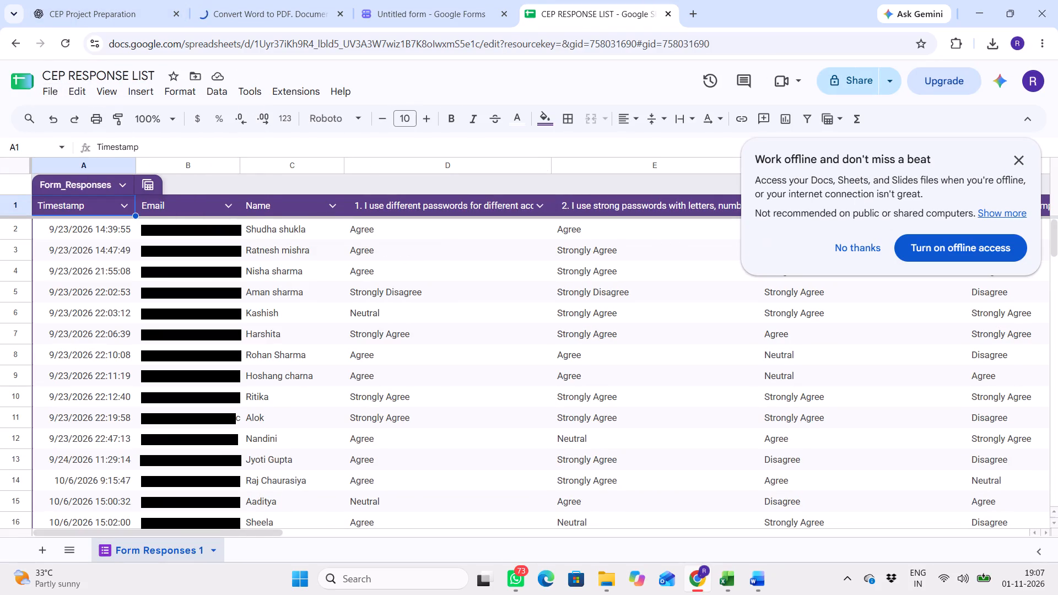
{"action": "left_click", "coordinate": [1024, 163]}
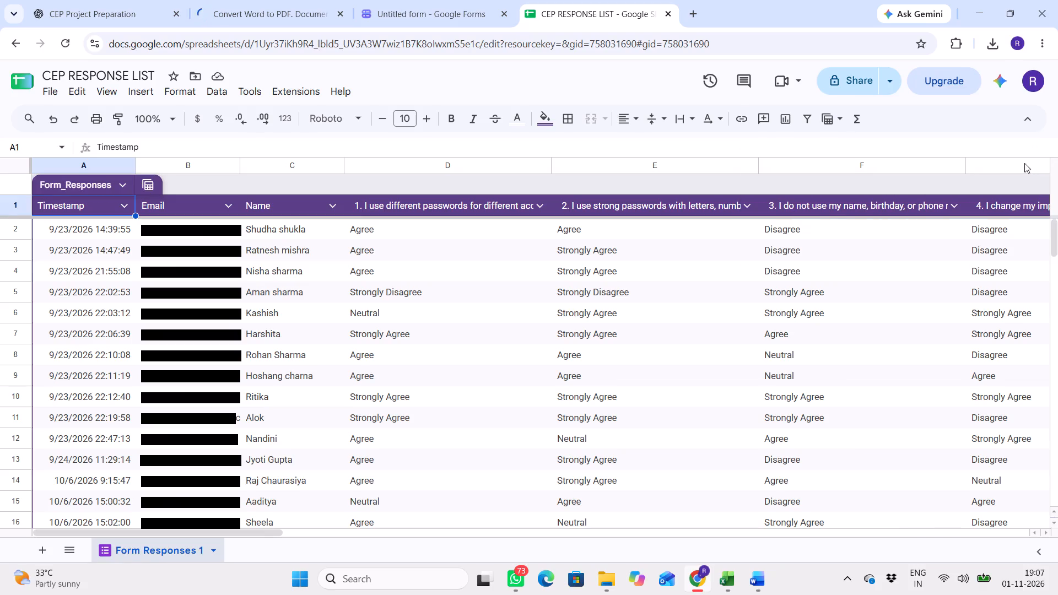
Check the report's index of annexures in Word, the Excel copy of CEP RESPONSE LIST, and the online response spreadsheet.
{"action": "left_click", "coordinate": [458, 28]}
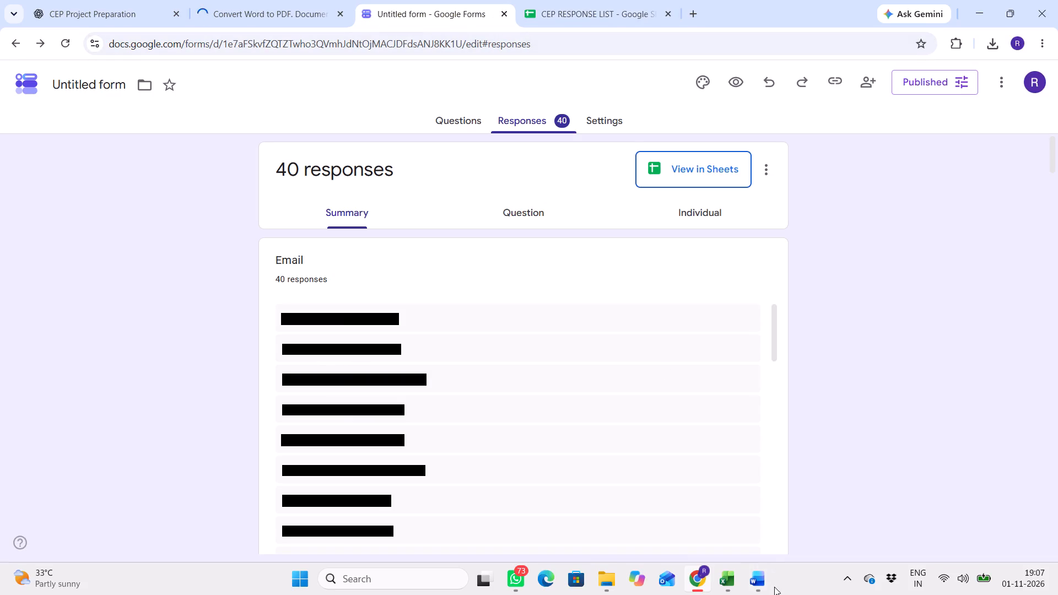
{"action": "left_click", "coordinate": [759, 505]}
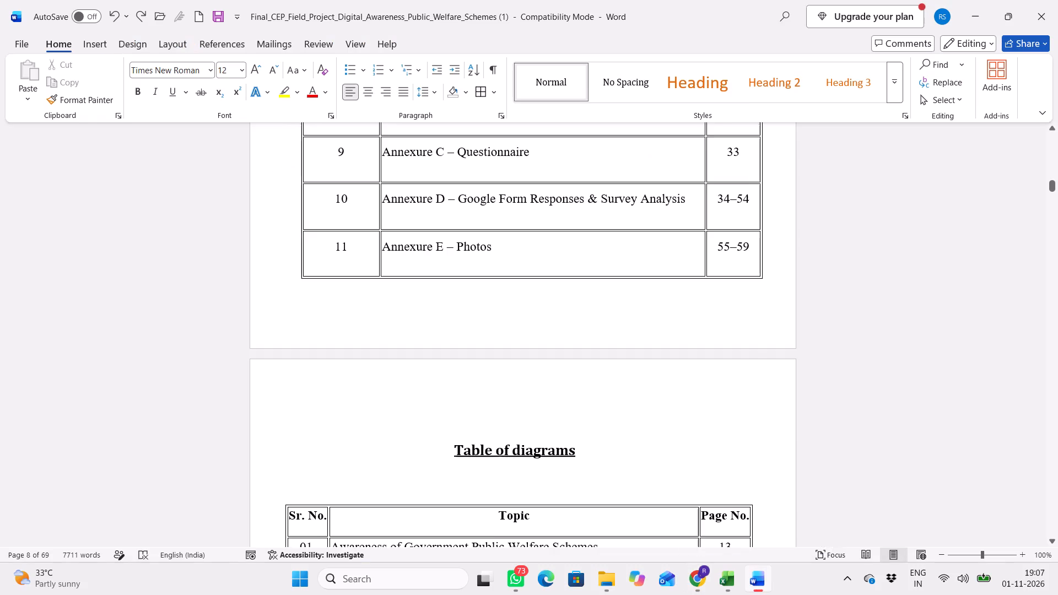
{"action": "scroll", "coordinate": [636, 414], "scroll_direction": "up", "scroll_amount": 1}
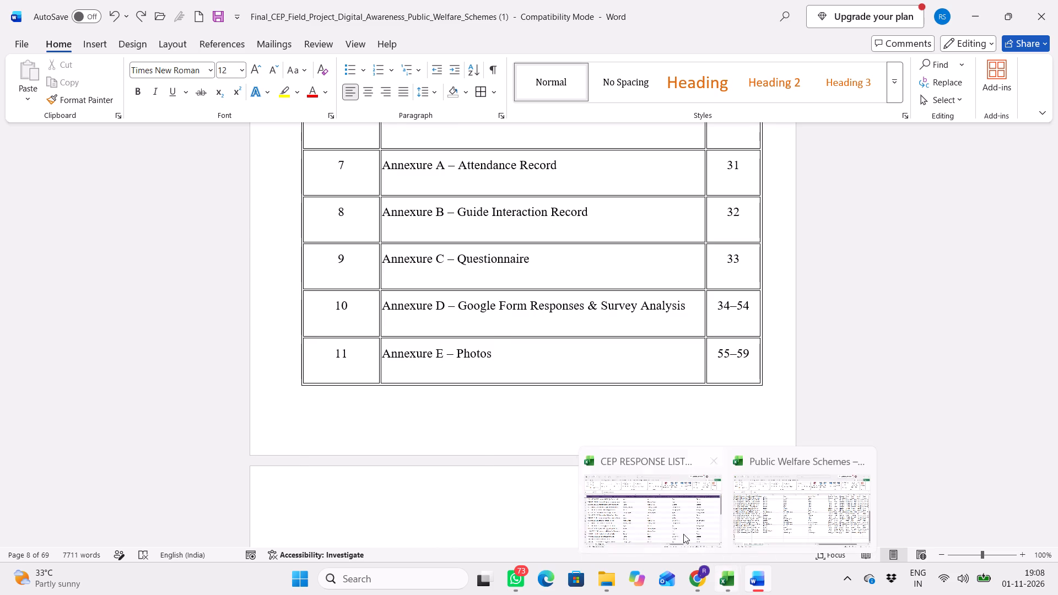
{"action": "left_click", "coordinate": [671, 524]}
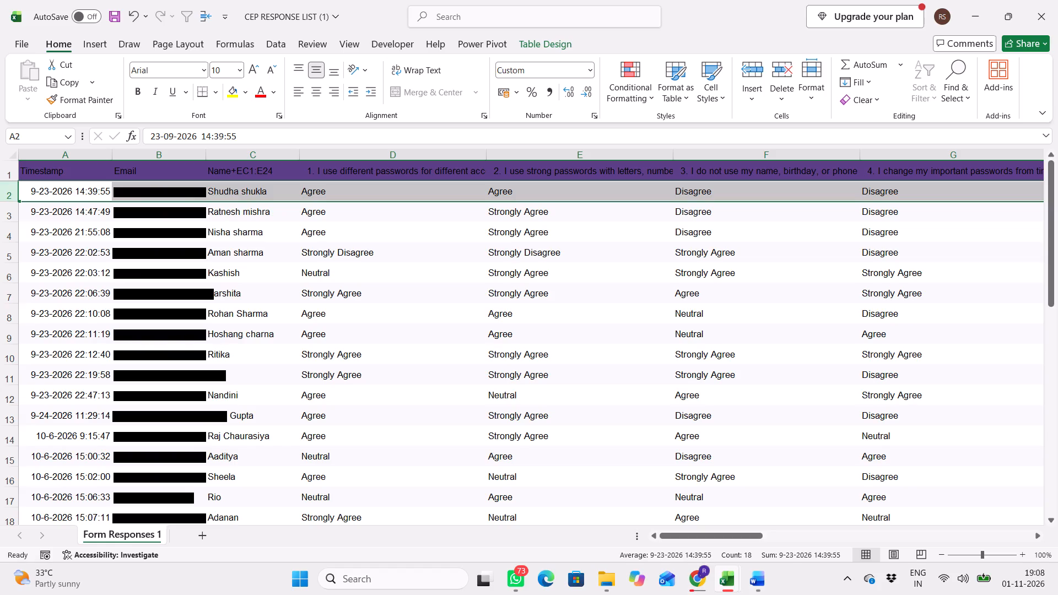
{"action": "left_click", "coordinate": [690, 577]}
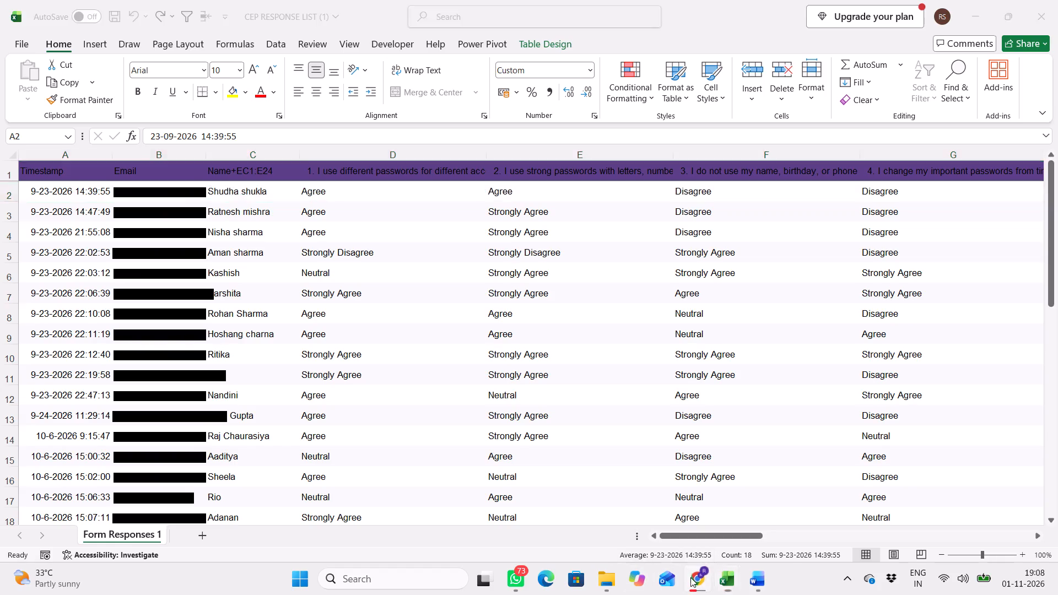
{"action": "left_click", "coordinate": [555, 21]}
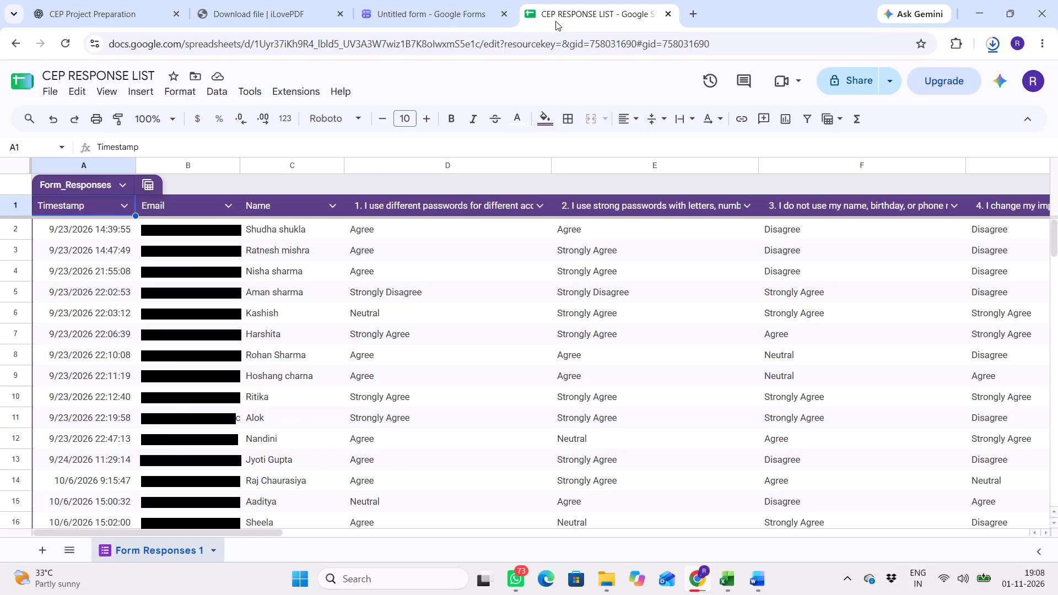
Download the PDF converted from the Word file on iLovePDF.
{"action": "left_click", "coordinate": [272, 10]}
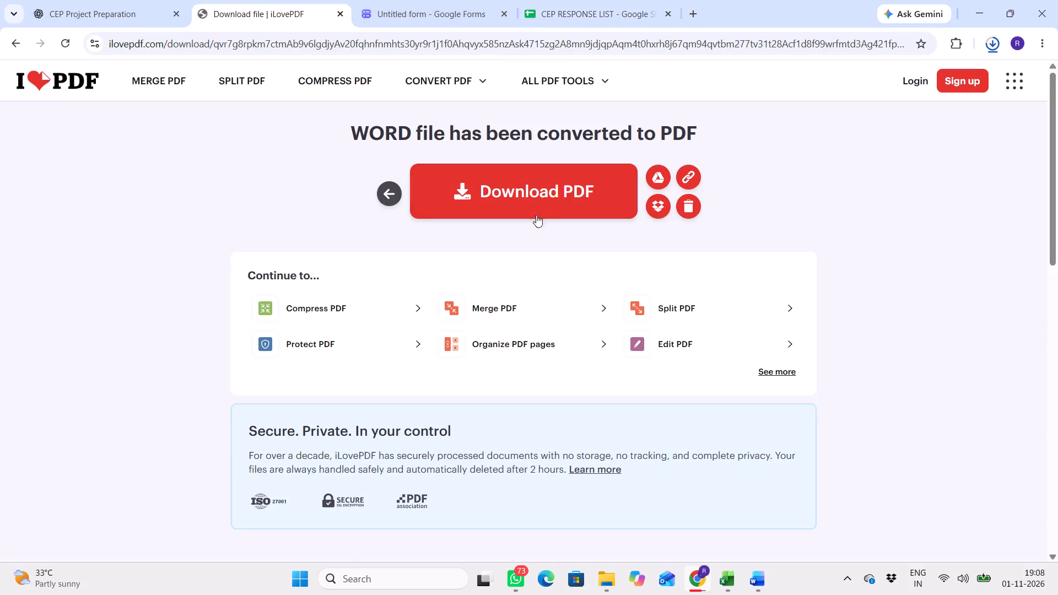
{"action": "left_click", "coordinate": [535, 205]}
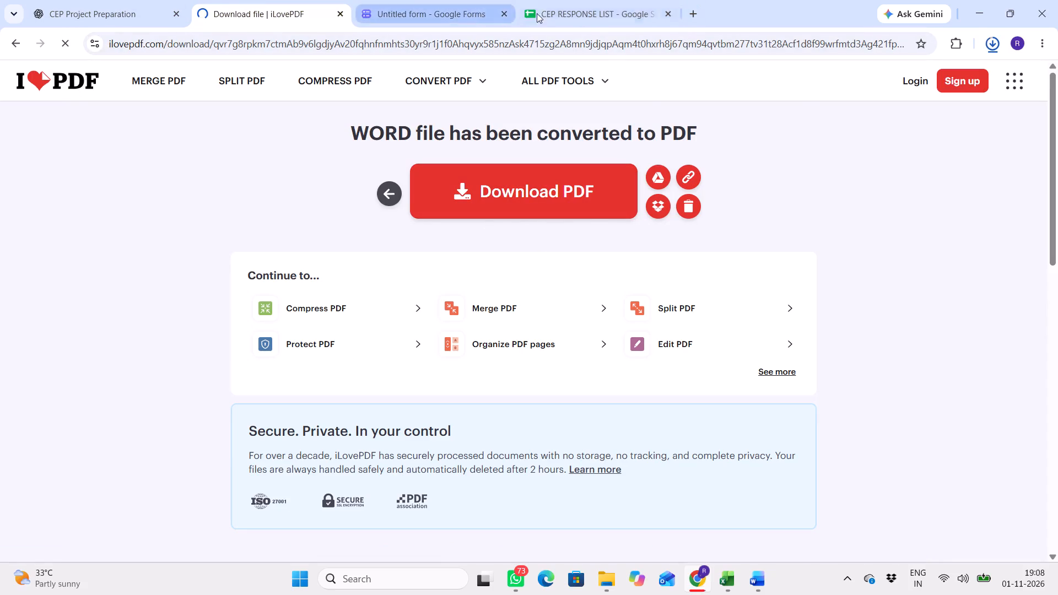
Return to the untitled form and leave it for the Google Forms home page.
{"action": "left_click", "coordinate": [597, 15]}
{"action": "left_click", "coordinate": [453, 3]}
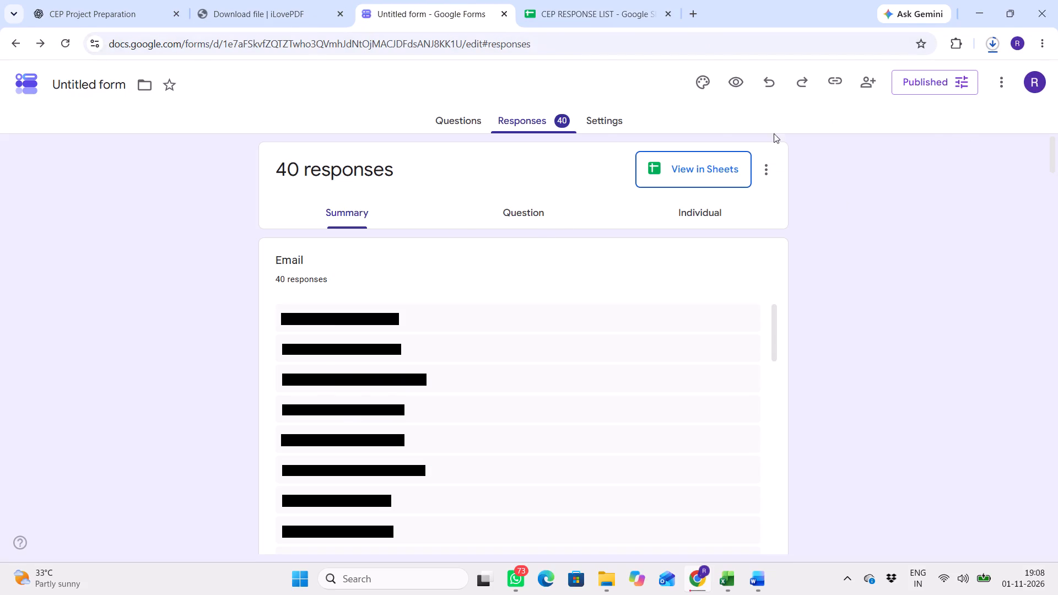
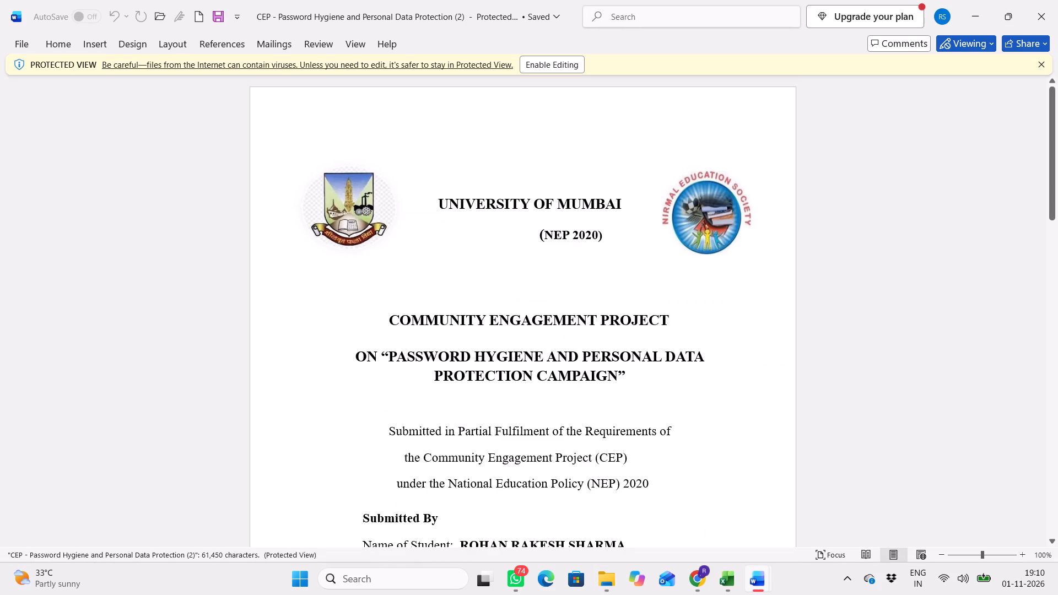
Look through the protected copy of the Password Hygiene report from its cover and certificates to the start of Chapter 1.
{"action": "scroll", "coordinate": [461, 381], "scroll_direction": "down", "scroll_amount": 16}
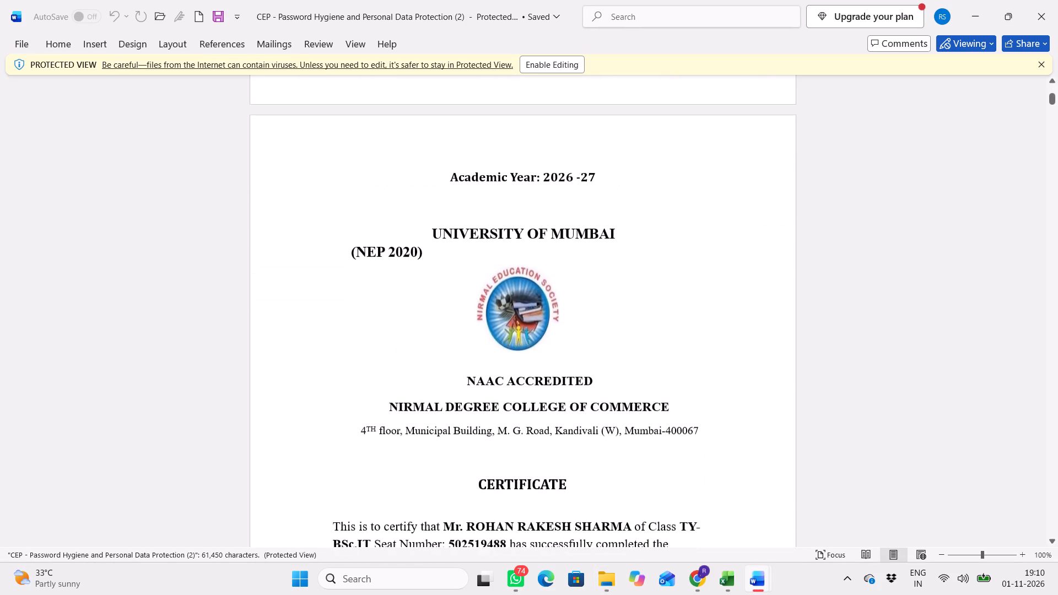
{"action": "scroll", "coordinate": [461, 381], "scroll_direction": "down", "scroll_amount": 2}
{"action": "scroll", "coordinate": [461, 381], "scroll_direction": "up", "scroll_amount": 1}
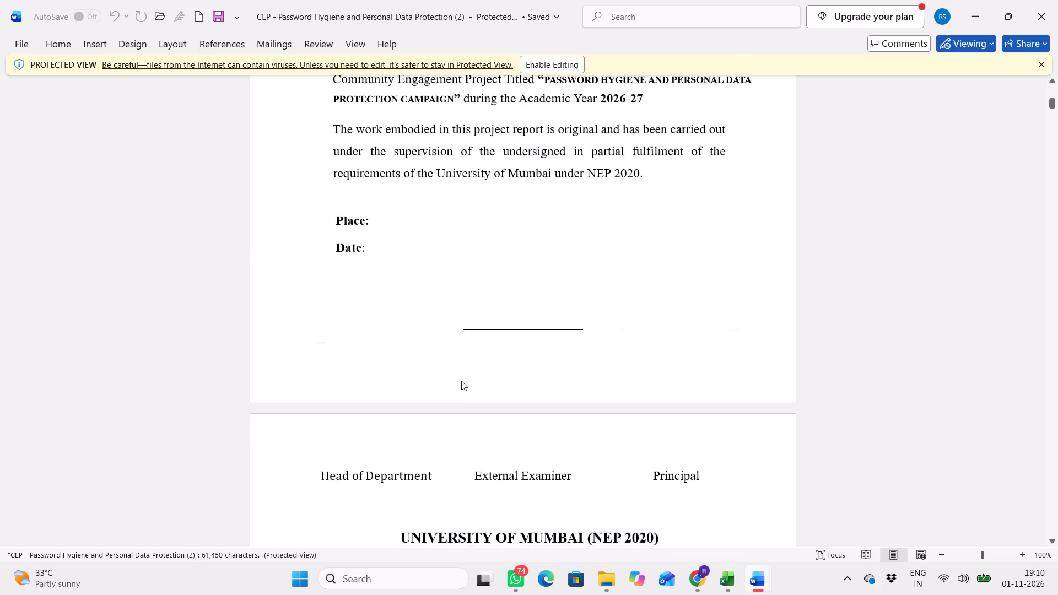
{"action": "scroll", "coordinate": [461, 381], "scroll_direction": "down", "scroll_amount": 4}
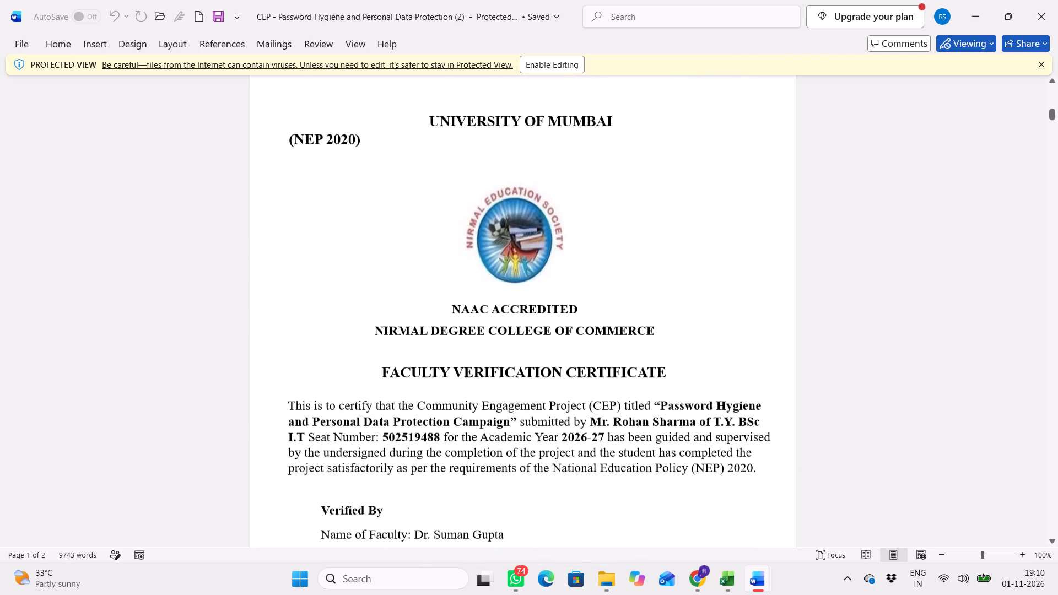
{"action": "scroll", "coordinate": [461, 381], "scroll_direction": "down", "scroll_amount": 6}
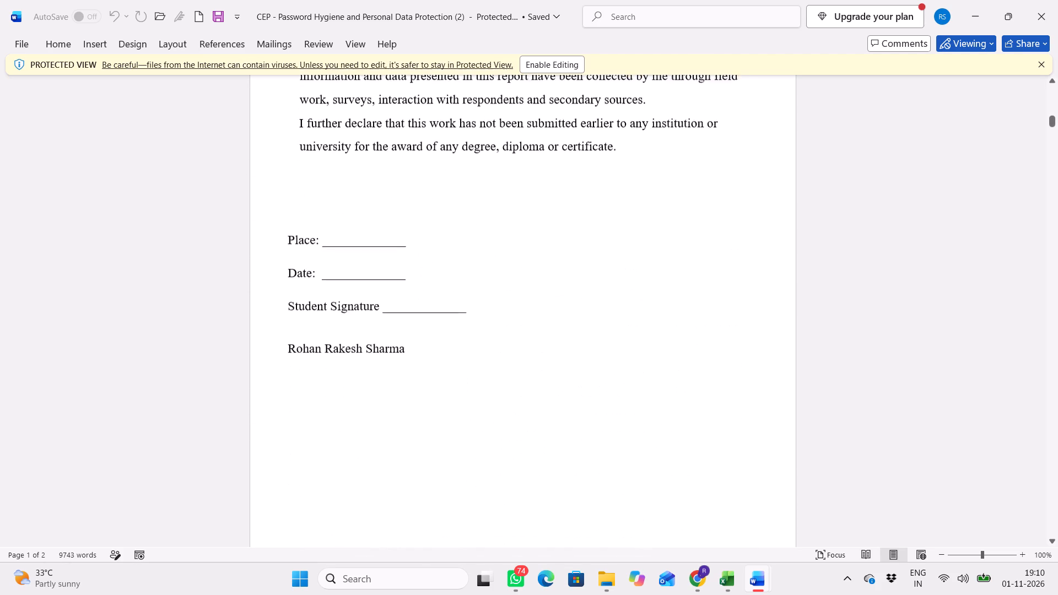
{"action": "scroll", "coordinate": [461, 381], "scroll_direction": "down", "scroll_amount": 6}
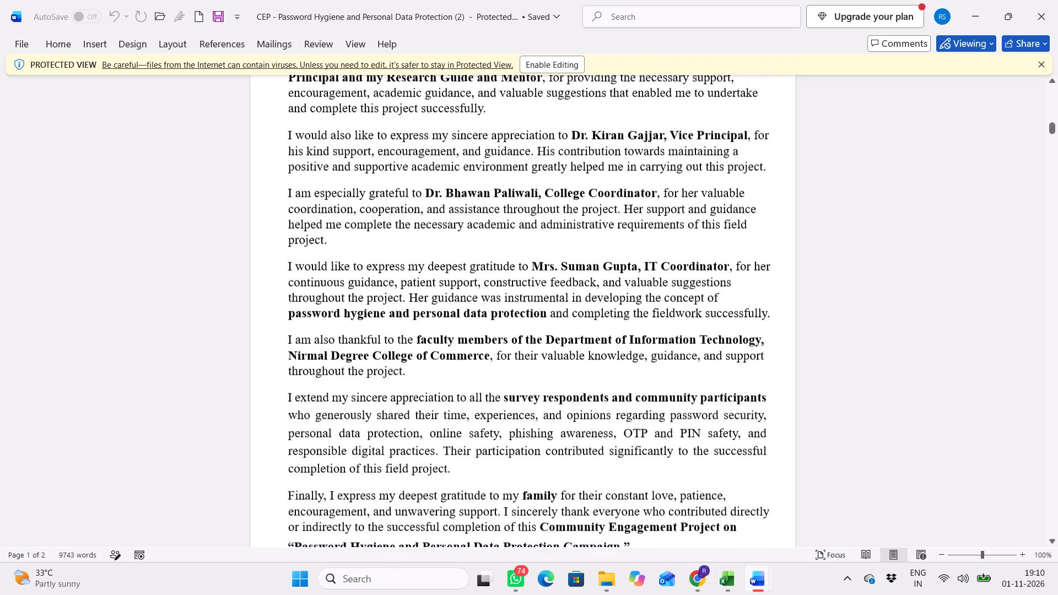
{"action": "scroll", "coordinate": [461, 381], "scroll_direction": "down", "scroll_amount": 6}
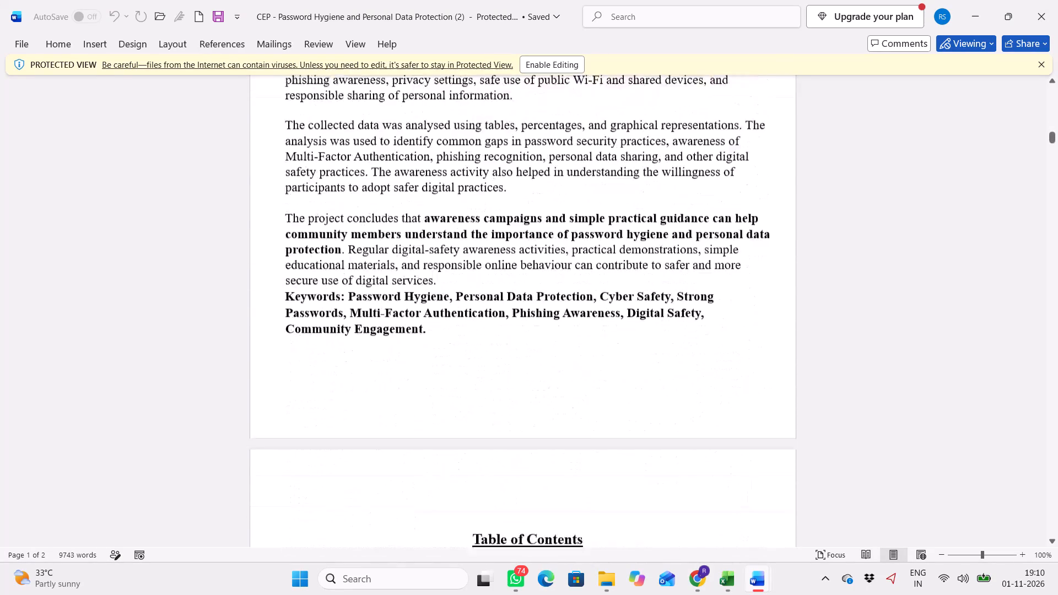
{"action": "scroll", "coordinate": [461, 381], "scroll_direction": "down", "scroll_amount": 6}
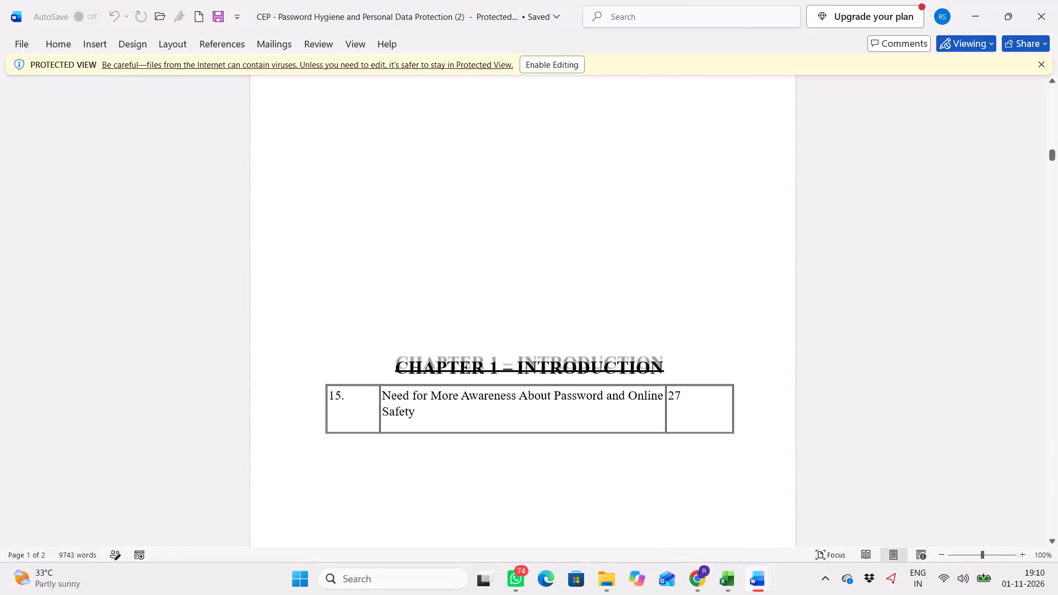
{"action": "scroll", "coordinate": [461, 381], "scroll_direction": "down", "scroll_amount": 3}
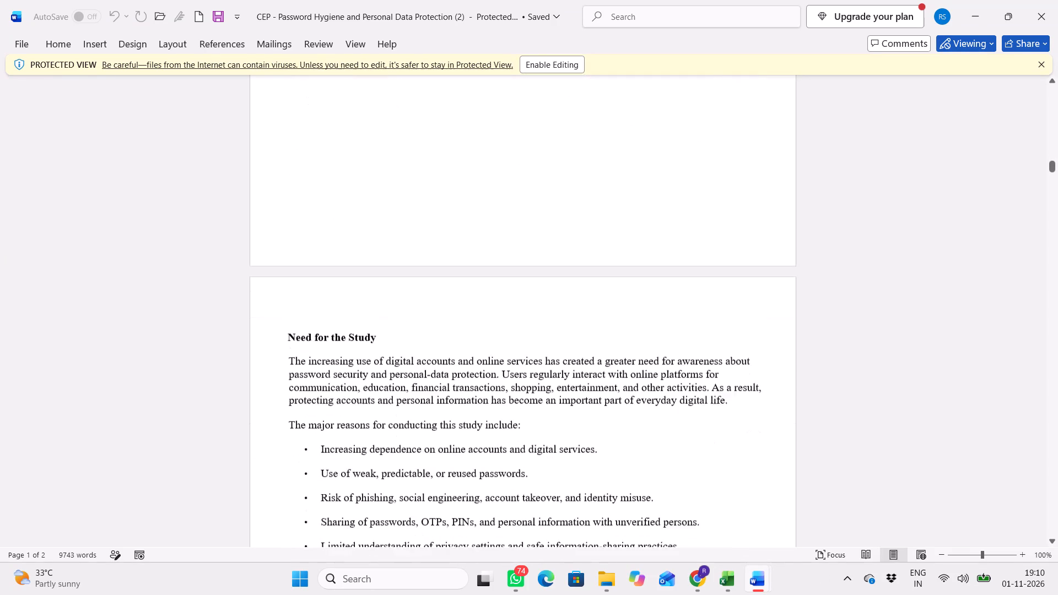
{"action": "scroll", "coordinate": [461, 381], "scroll_direction": "down", "scroll_amount": 1}
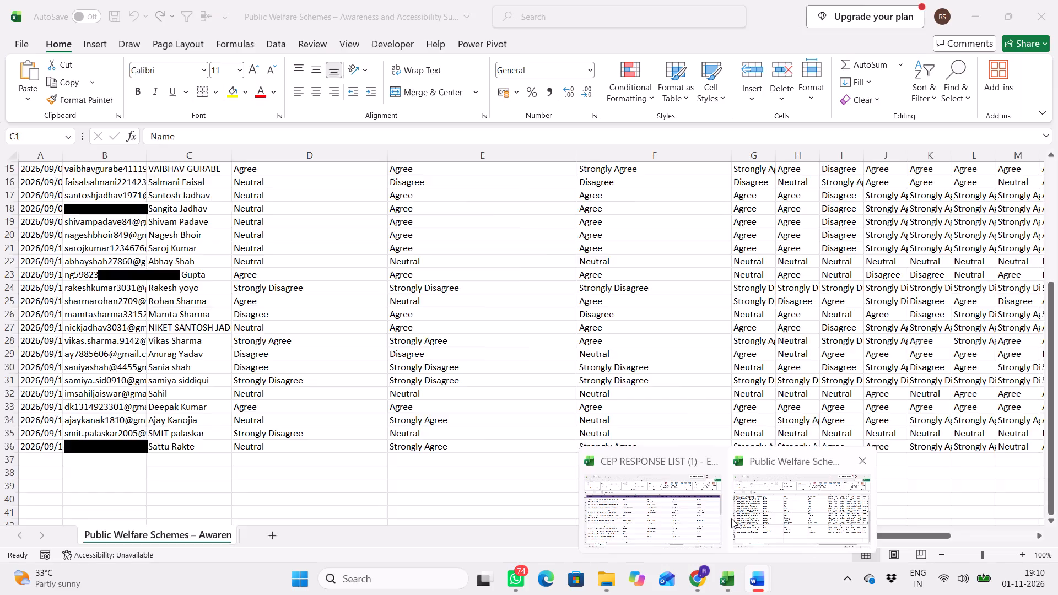
Switch to Excel to check the Public Welfare Schemes response sheet from its first row, and bring up its File Explorer window.
{"action": "left_click", "coordinate": [770, 514]}
{"action": "scroll", "coordinate": [640, 413], "scroll_direction": "up", "scroll_amount": 5}
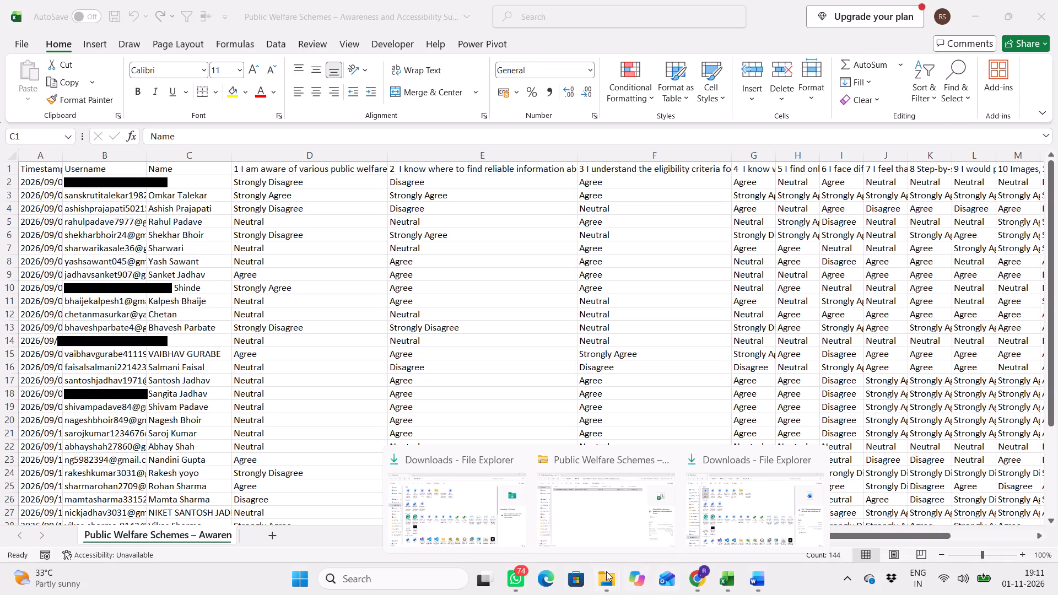
{"action": "left_click", "coordinate": [604, 586]}
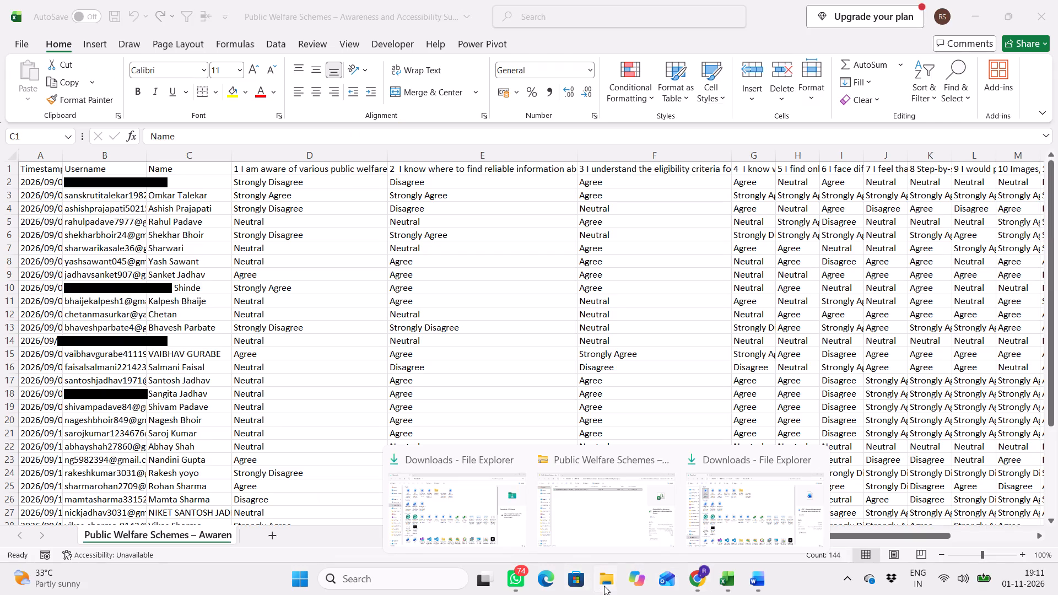
{"action": "left_click", "coordinate": [596, 518]}
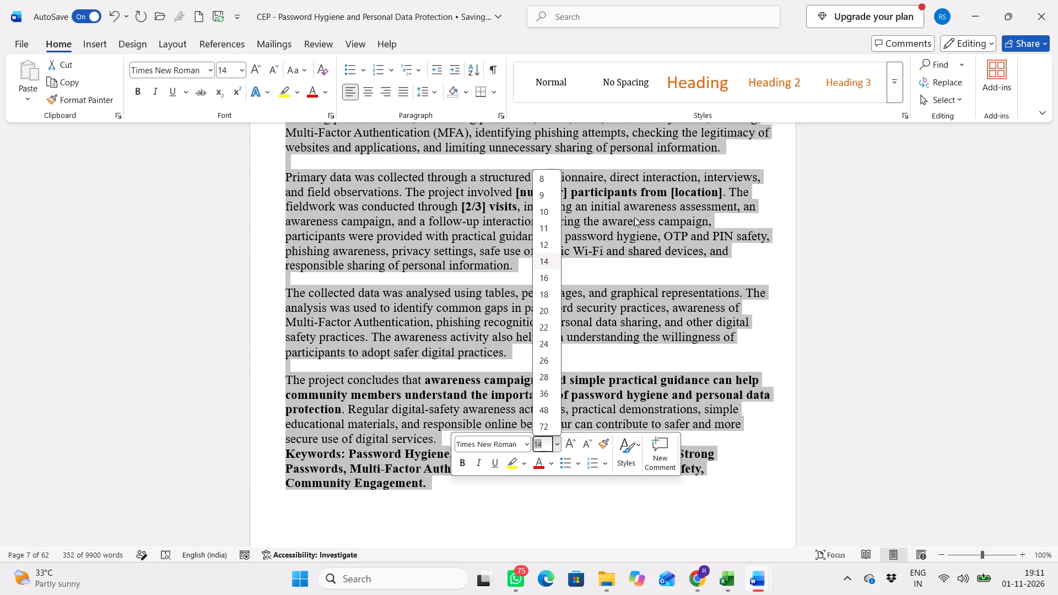
Set the font size of the selected summary text and keywords before the Table of Contents to 14 in the Word report.
{"action": "left_click", "coordinate": [542, 253]}
{"action": "scroll", "coordinate": [542, 253], "scroll_direction": "up", "scroll_amount": 1}
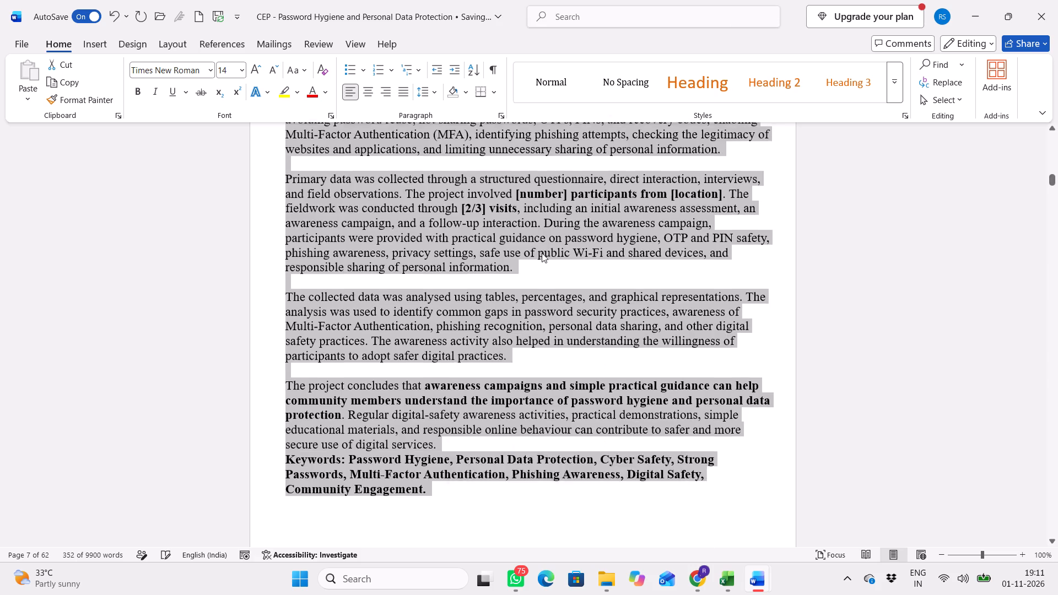
{"action": "scroll", "coordinate": [542, 253], "scroll_direction": "up", "scroll_amount": 3}
{"action": "left_click", "coordinate": [624, 273]}
Review the report from the Table of Contents through the literature review, and switch to the Final_CEP_Field_Project Word document's index of annexures.
{"action": "scroll", "coordinate": [624, 273], "scroll_direction": "down", "scroll_amount": 5}
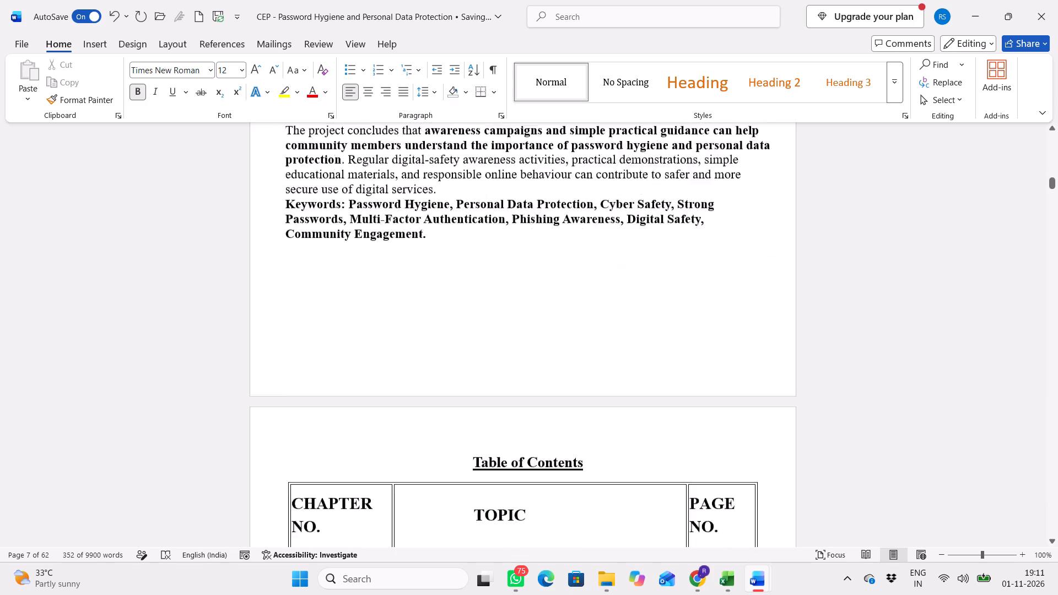
{"action": "scroll", "coordinate": [624, 273], "scroll_direction": "down", "scroll_amount": 8}
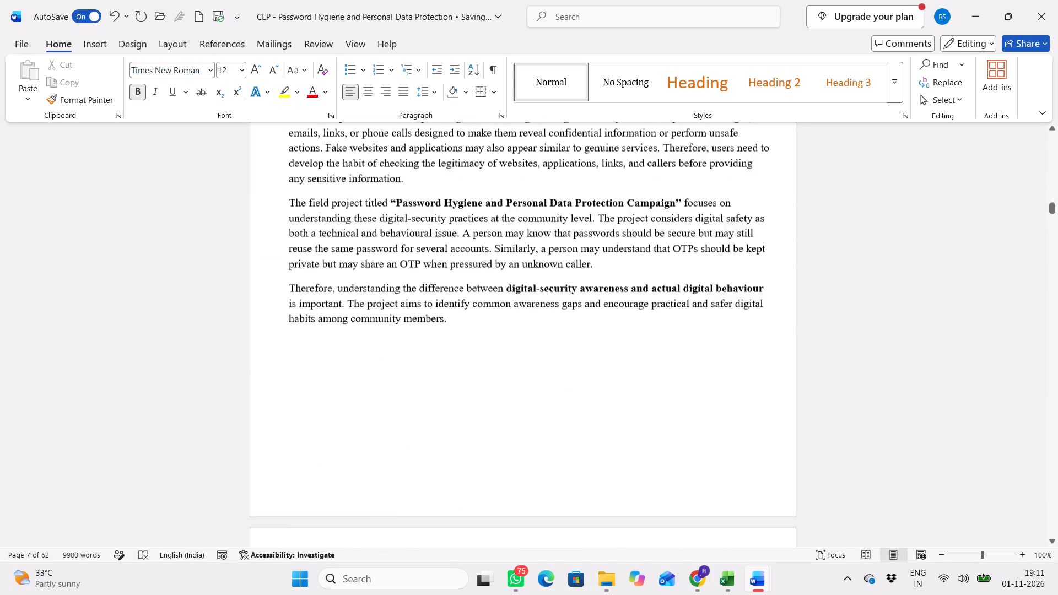
{"action": "scroll", "coordinate": [624, 273], "scroll_direction": "down", "scroll_amount": 8}
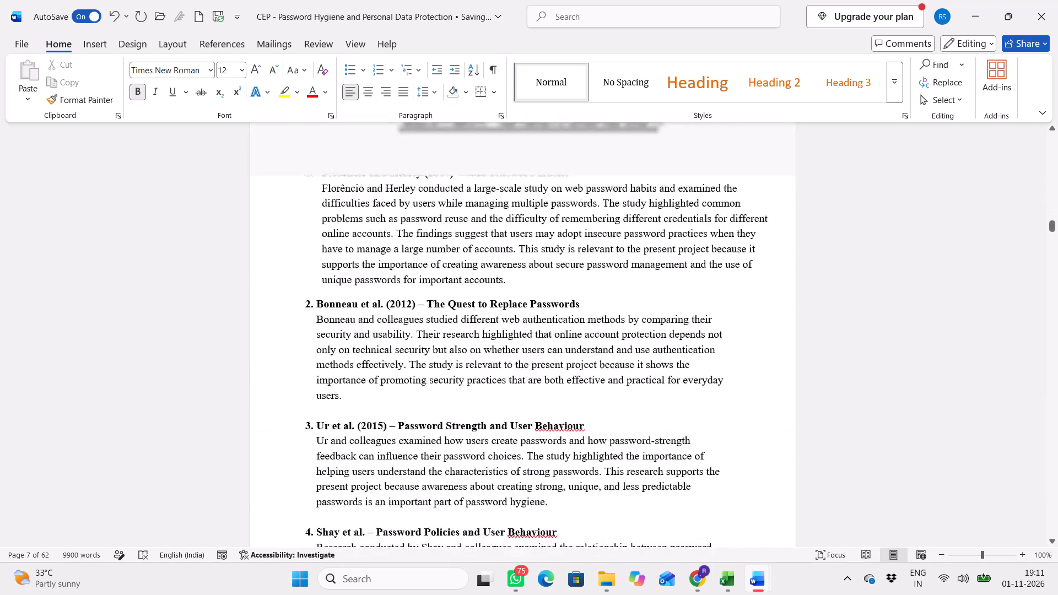
{"action": "scroll", "coordinate": [624, 273], "scroll_direction": "down", "scroll_amount": 2}
{"action": "scroll", "coordinate": [663, 377], "scroll_direction": "up", "scroll_amount": 2}
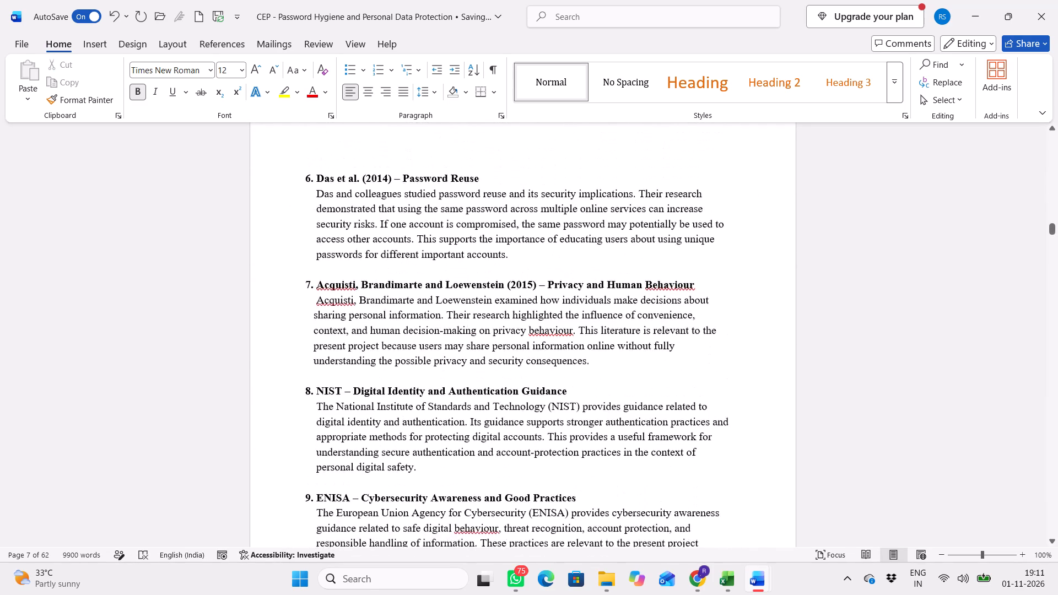
{"action": "scroll", "coordinate": [663, 377], "scroll_direction": "up", "scroll_amount": 4}
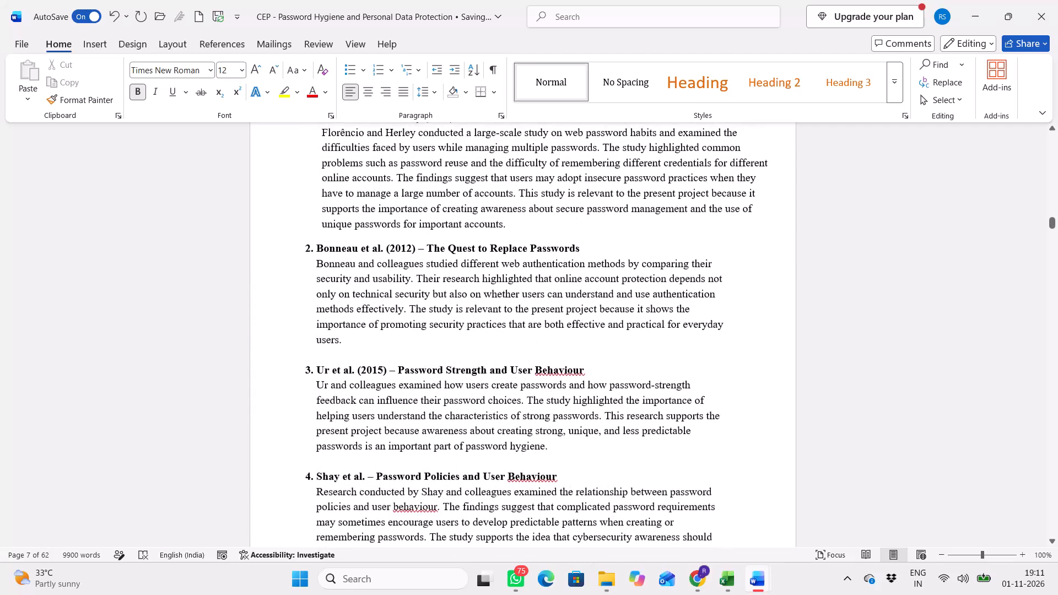
{"action": "scroll", "coordinate": [663, 377], "scroll_direction": "up", "scroll_amount": 2}
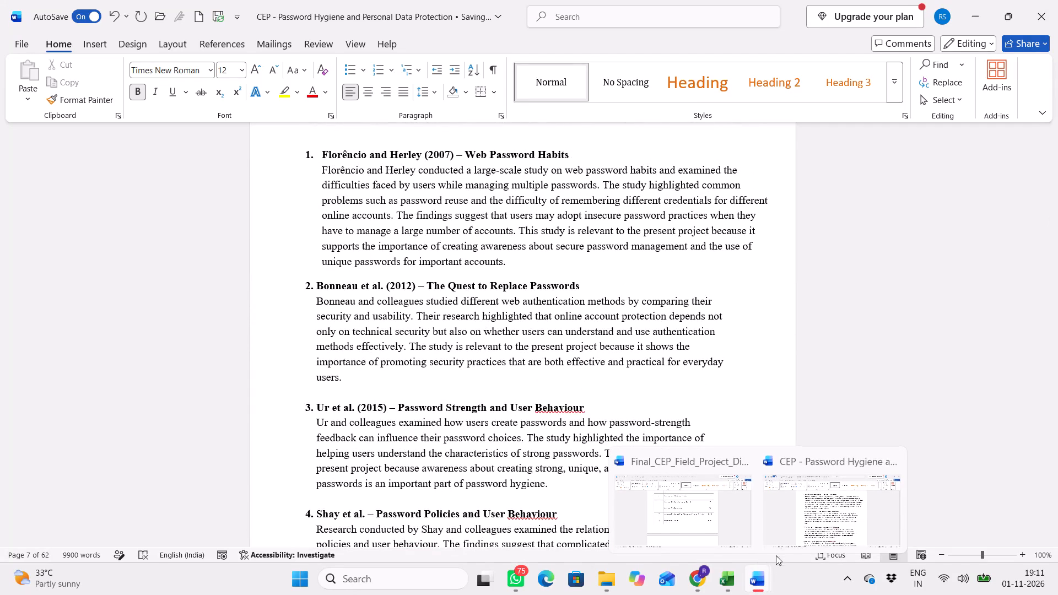
{"action": "left_click", "coordinate": [725, 513]}
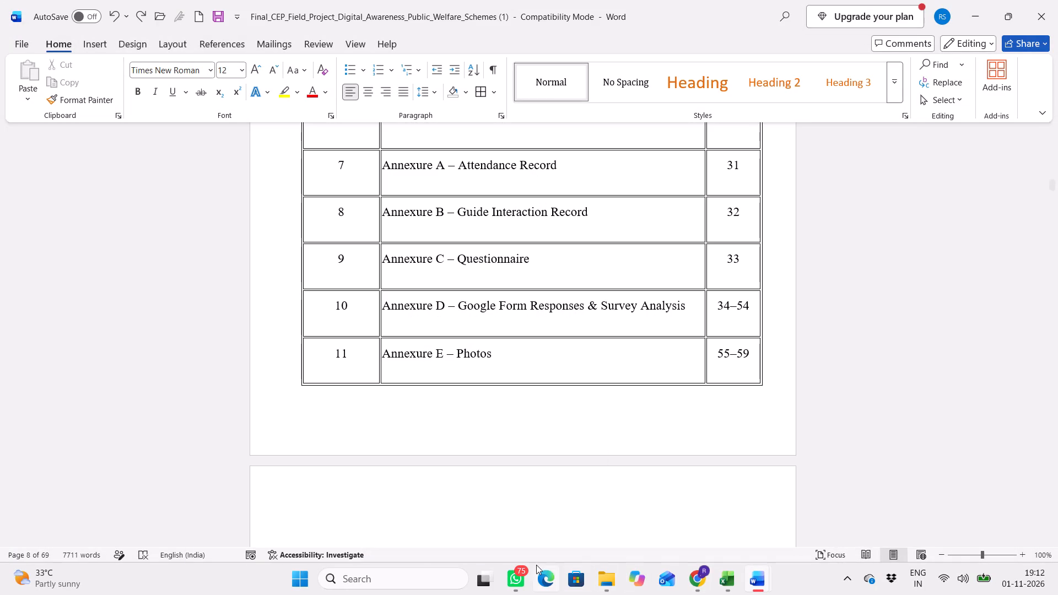
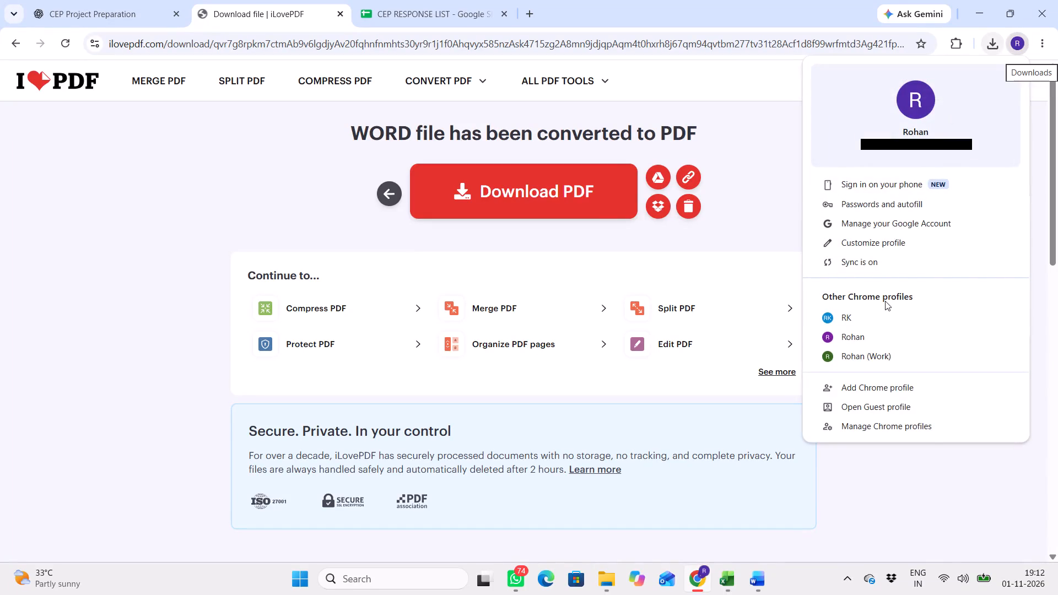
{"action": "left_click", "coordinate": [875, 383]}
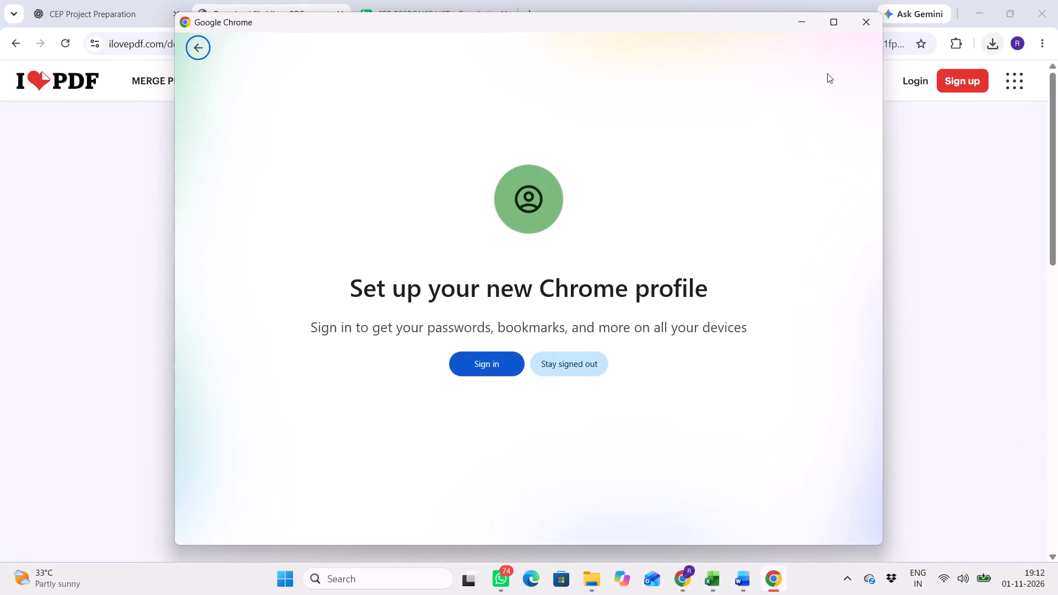
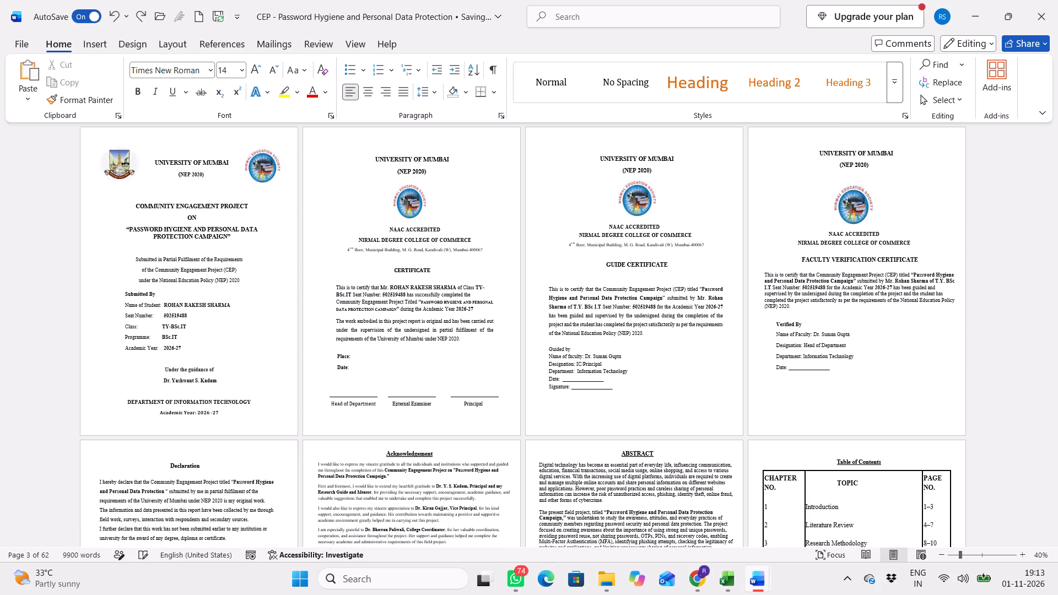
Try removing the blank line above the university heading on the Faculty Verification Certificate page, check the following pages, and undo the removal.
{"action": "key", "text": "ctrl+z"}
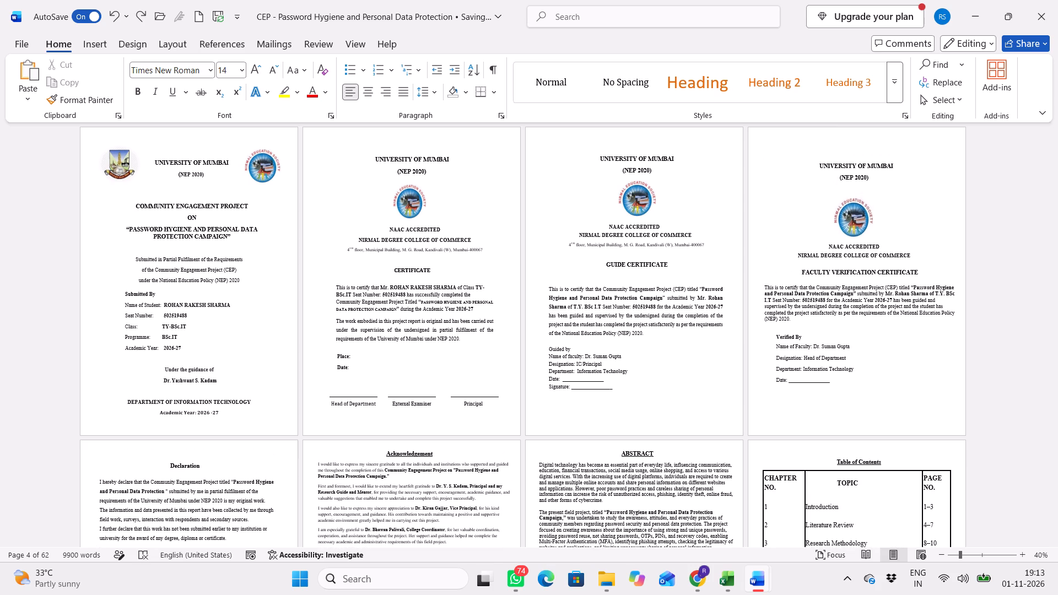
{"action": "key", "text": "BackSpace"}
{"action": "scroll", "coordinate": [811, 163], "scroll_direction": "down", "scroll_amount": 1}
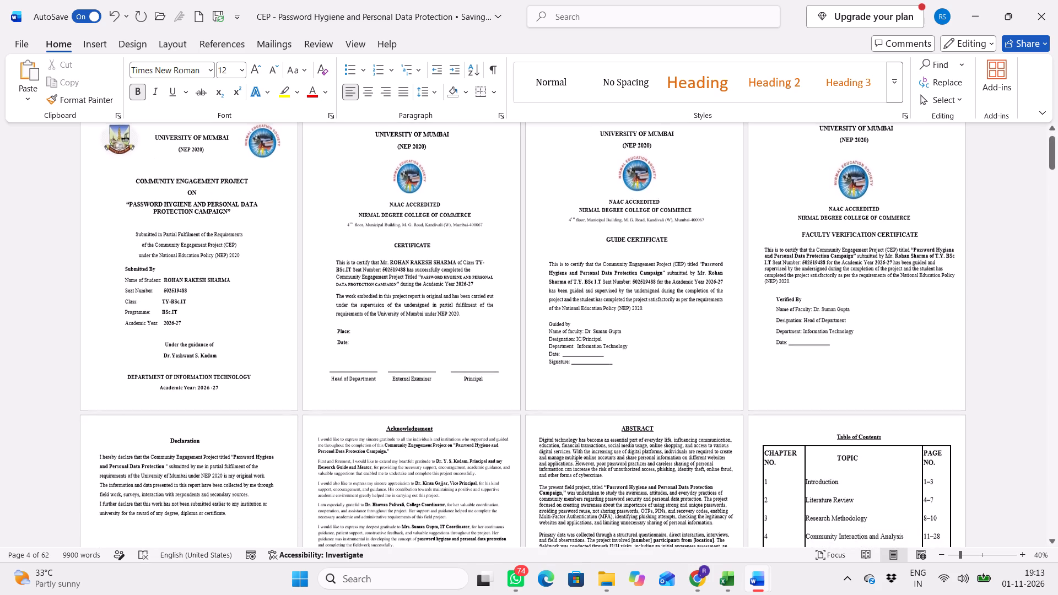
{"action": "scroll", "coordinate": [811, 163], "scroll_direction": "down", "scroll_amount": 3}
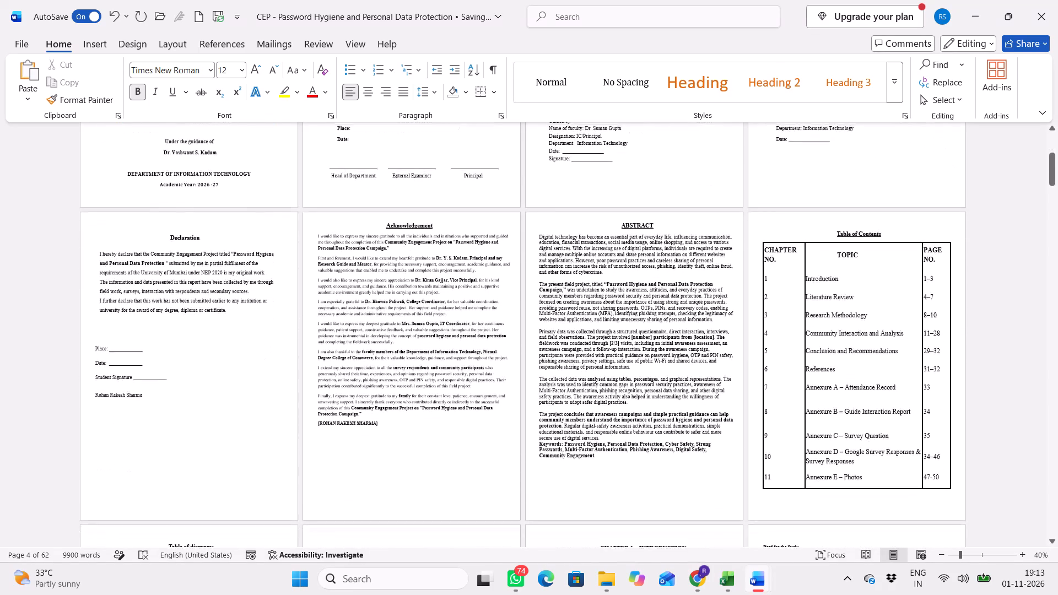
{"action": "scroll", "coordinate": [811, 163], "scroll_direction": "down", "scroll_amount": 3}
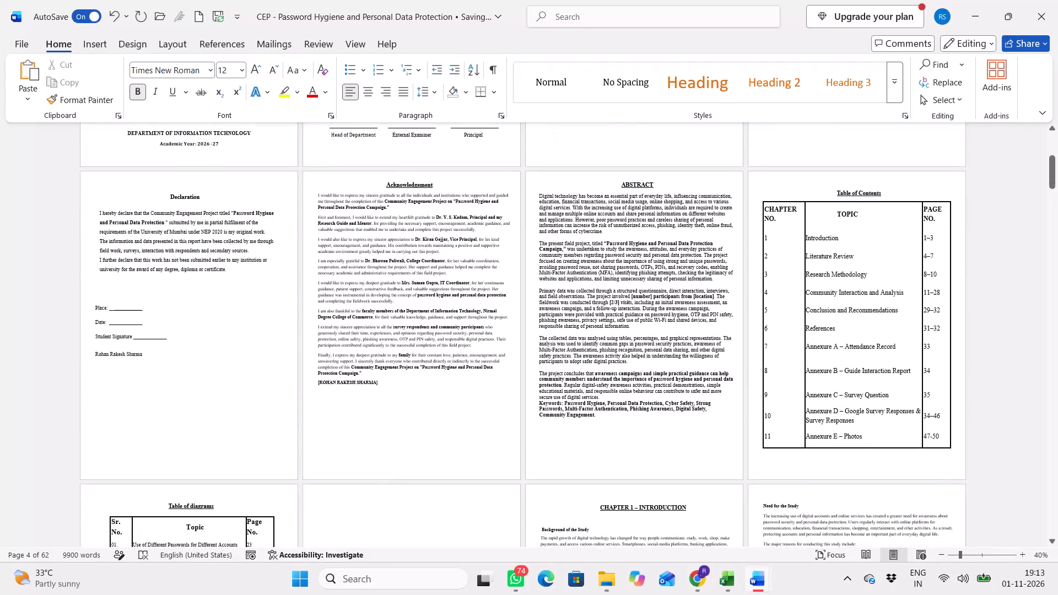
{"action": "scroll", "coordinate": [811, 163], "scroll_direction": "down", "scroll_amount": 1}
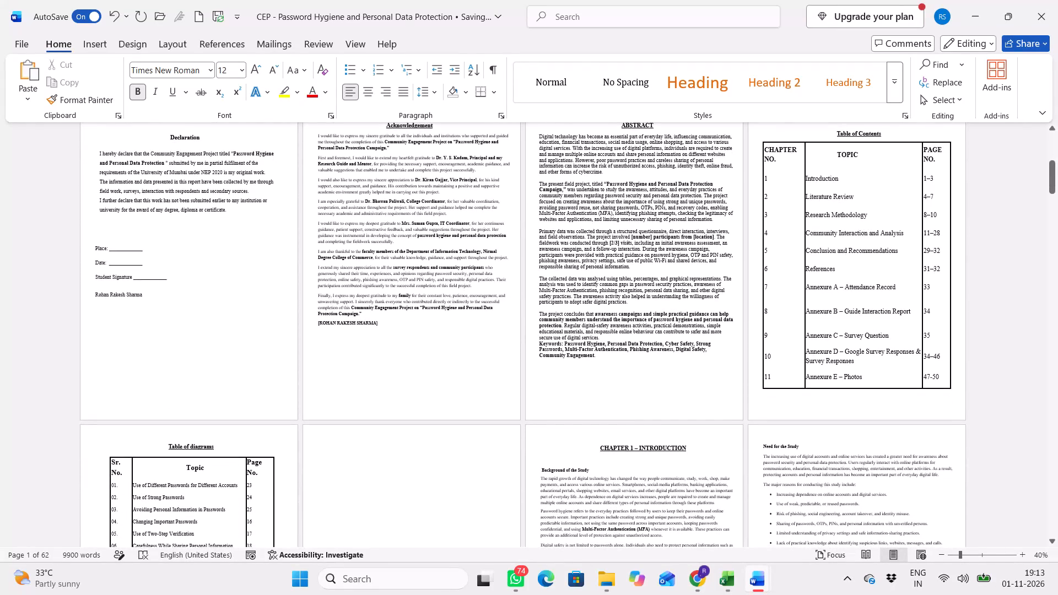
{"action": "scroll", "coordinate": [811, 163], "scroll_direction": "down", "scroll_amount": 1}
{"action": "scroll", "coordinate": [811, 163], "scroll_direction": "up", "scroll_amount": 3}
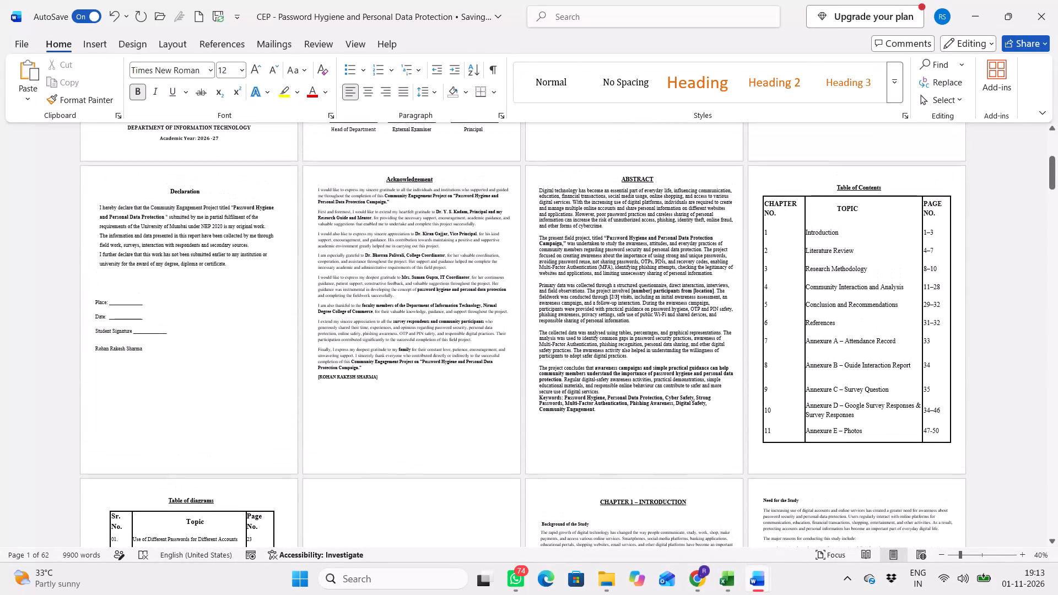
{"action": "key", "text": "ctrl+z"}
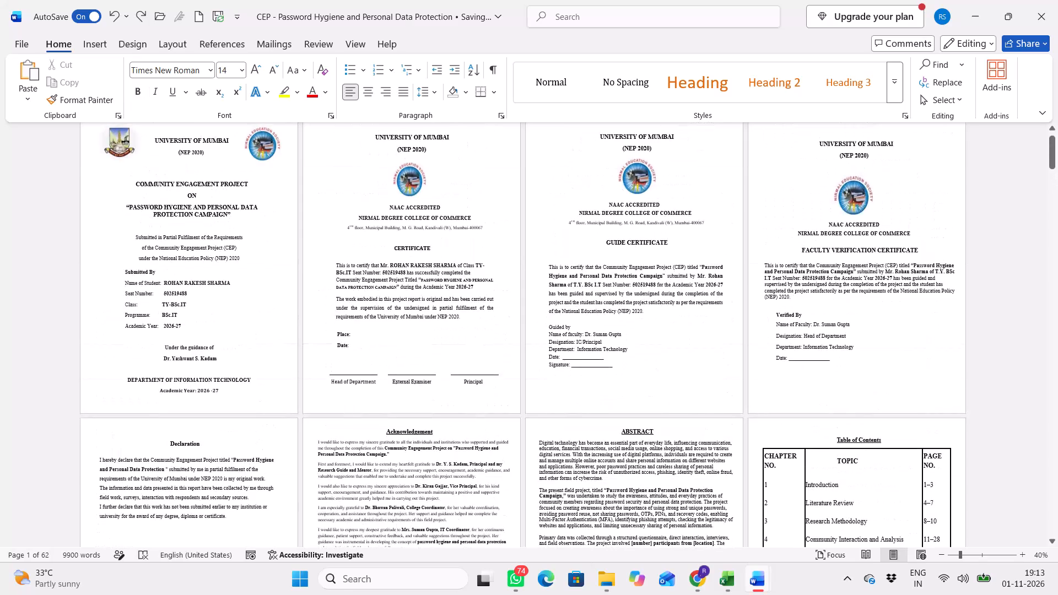
Remove the blank line above the university heading on the Faculty Verification Certificate page.
{"action": "scroll", "coordinate": [811, 163], "scroll_direction": "up", "scroll_amount": 1, "text": "ctrl"}
{"action": "scroll", "coordinate": [811, 163], "scroll_direction": "down", "scroll_amount": 5, "text": "ctrl"}
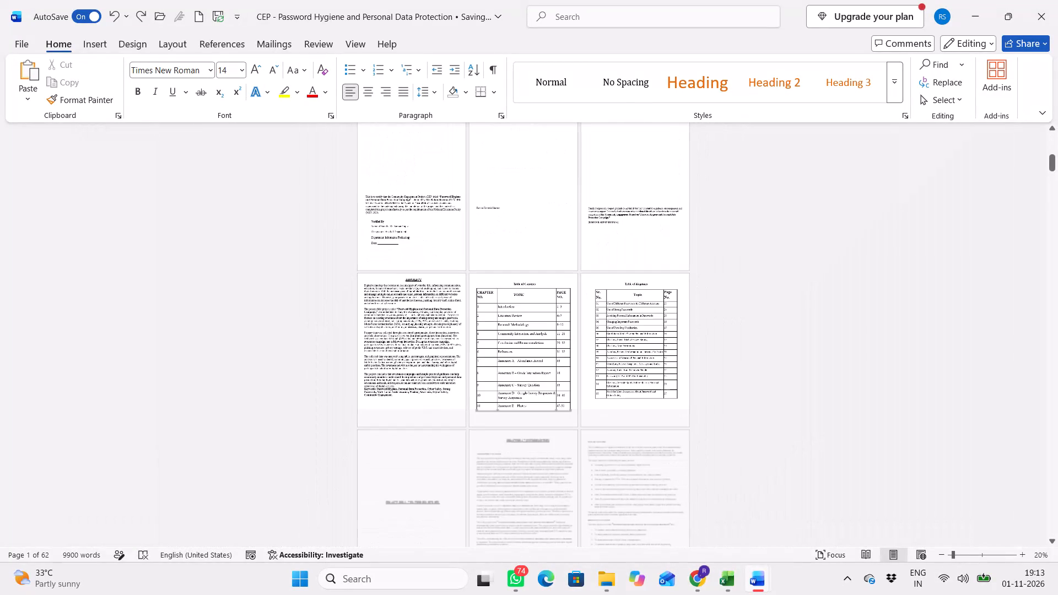
{"action": "scroll", "coordinate": [811, 163], "scroll_direction": "up", "scroll_amount": 3}
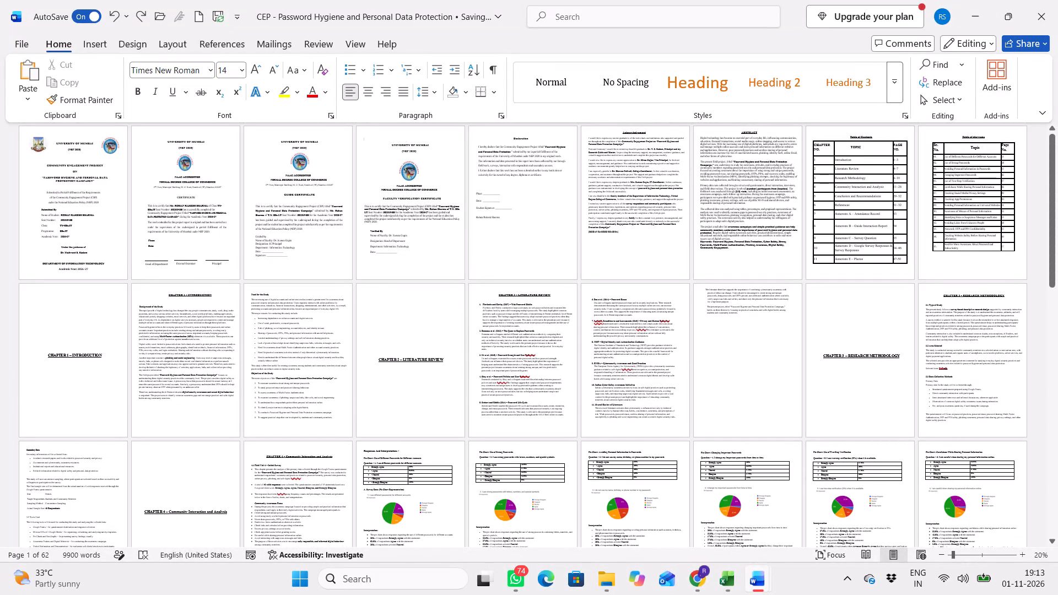
{"action": "scroll", "coordinate": [582, 199], "scroll_direction": "left", "scroll_amount": 2}
{"action": "scroll", "coordinate": [392, 190], "scroll_direction": "up", "scroll_amount": 4, "text": "ctrl"}
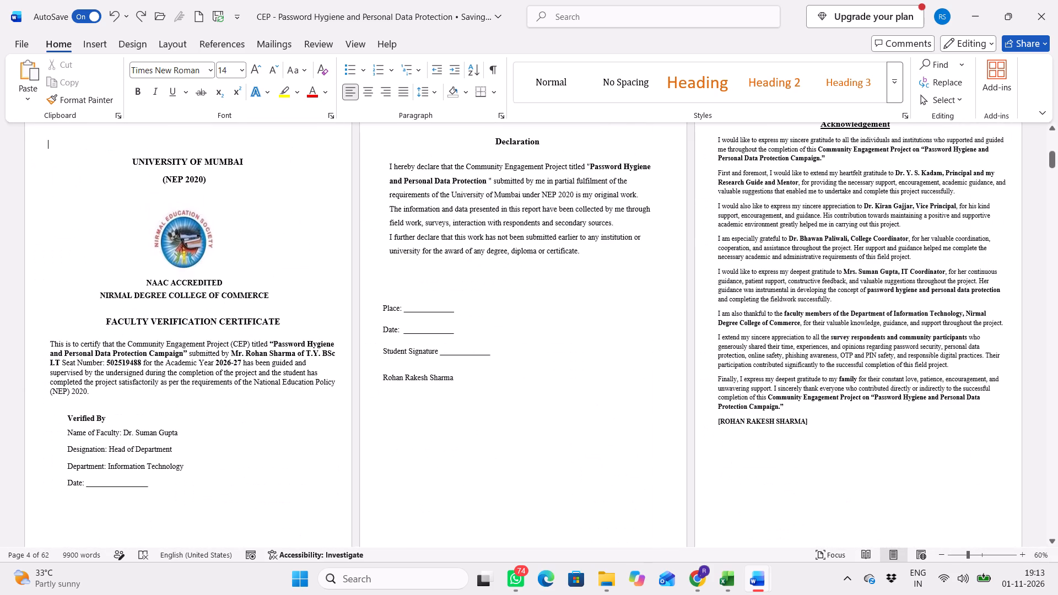
{"action": "scroll", "coordinate": [392, 190], "scroll_direction": "down", "scroll_amount": 2, "text": "ctrl"}
{"action": "scroll", "coordinate": [392, 190], "scroll_direction": "up", "scroll_amount": 14}
{"action": "scroll", "coordinate": [392, 190], "scroll_direction": "down", "scroll_amount": 1}
{"action": "scroll", "coordinate": [392, 190], "scroll_direction": "up", "scroll_amount": 1}
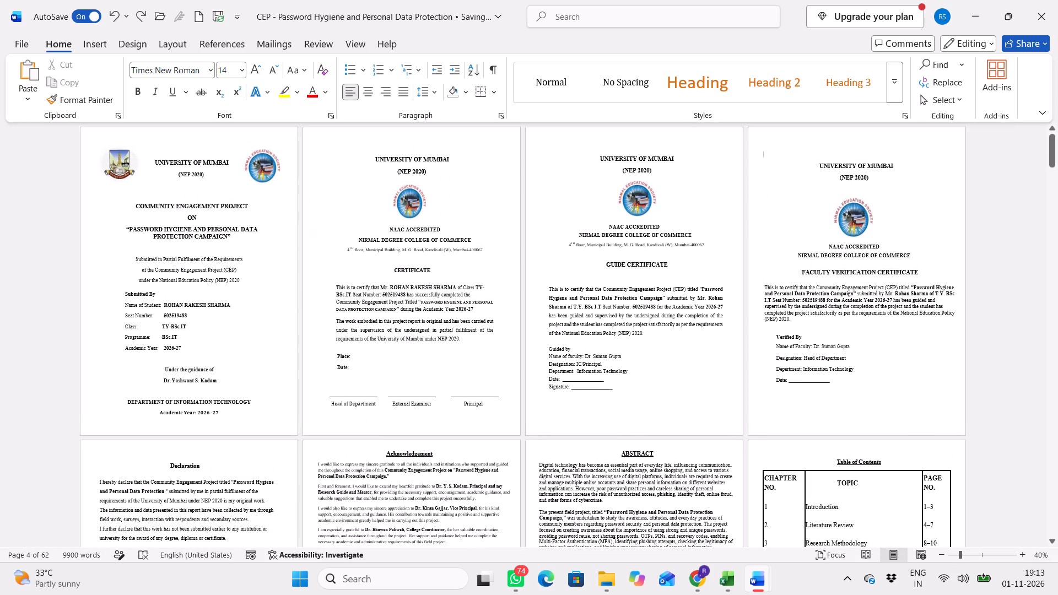
{"action": "key", "text": "BackSpace"}
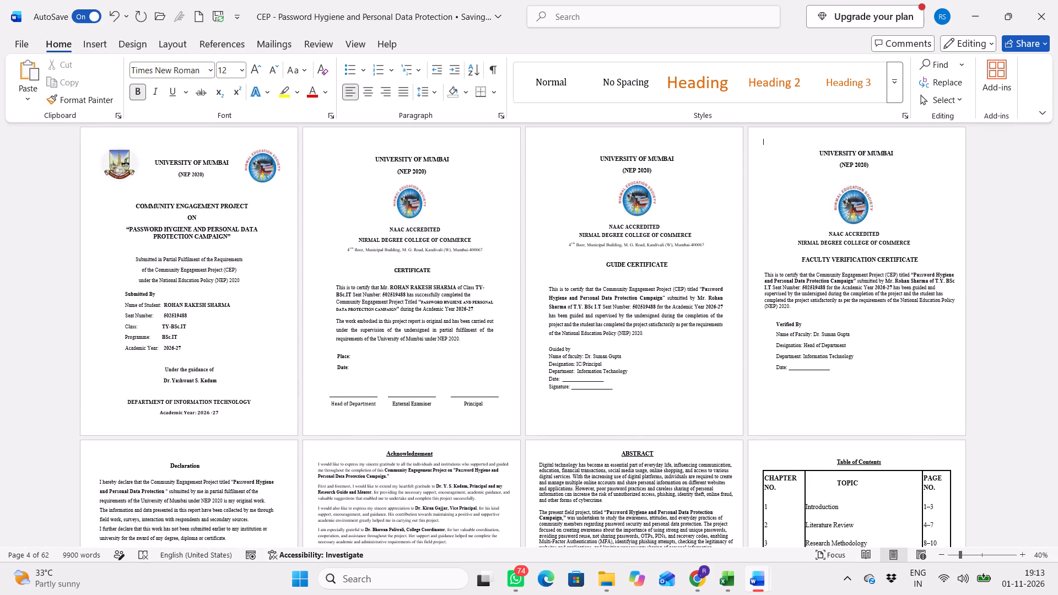
Delete the empty space above the Table of Contents heading.
{"action": "scroll", "coordinate": [601, 150], "scroll_direction": "down", "scroll_amount": 5}
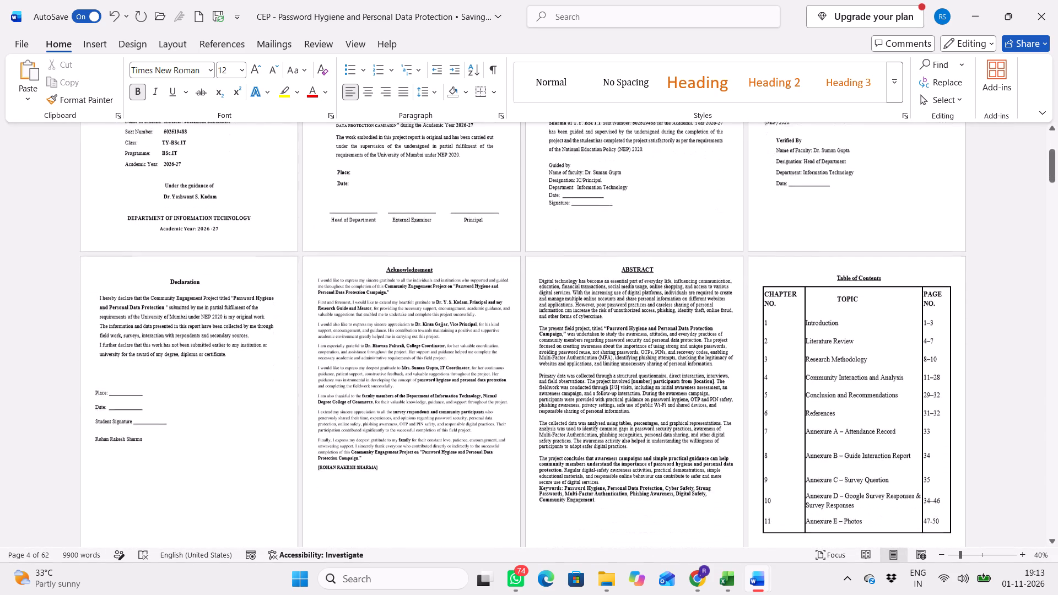
{"action": "scroll", "coordinate": [601, 150], "scroll_direction": "down", "scroll_amount": 2}
{"action": "scroll", "coordinate": [601, 150], "scroll_direction": "up", "scroll_amount": 1}
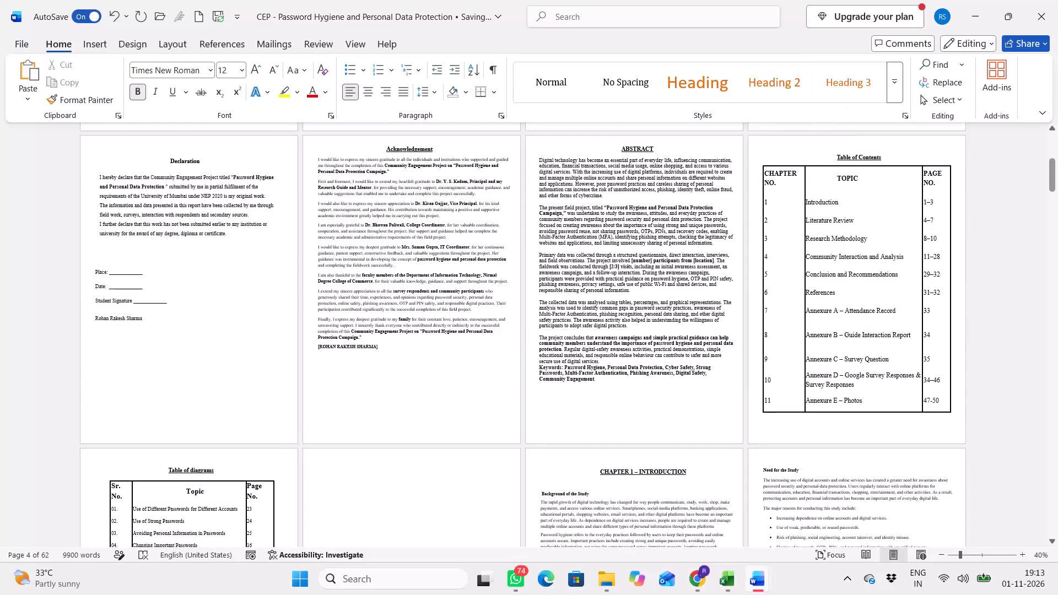
{"action": "left_click", "coordinate": [796, 151]}
{"action": "key", "text": "BackSpace"}
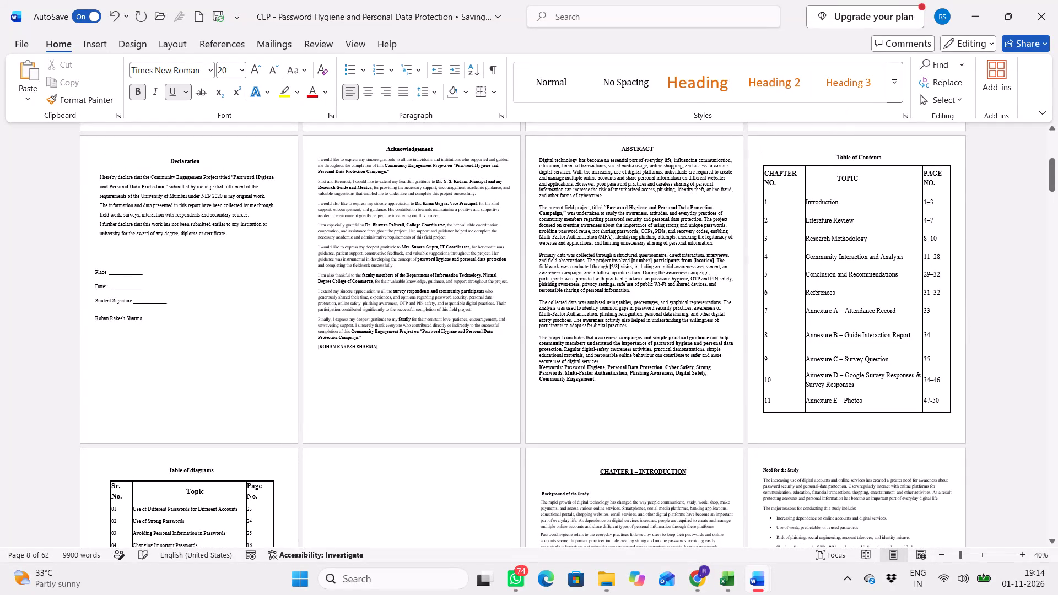
{"action": "key", "text": "BackSpace"}
{"action": "key", "text": "BackSpace"}
Review the page layout from the Table of diagrams through the Chapter 4 pie-chart pages.
{"action": "scroll", "coordinate": [796, 151], "scroll_direction": "down", "scroll_amount": 7}
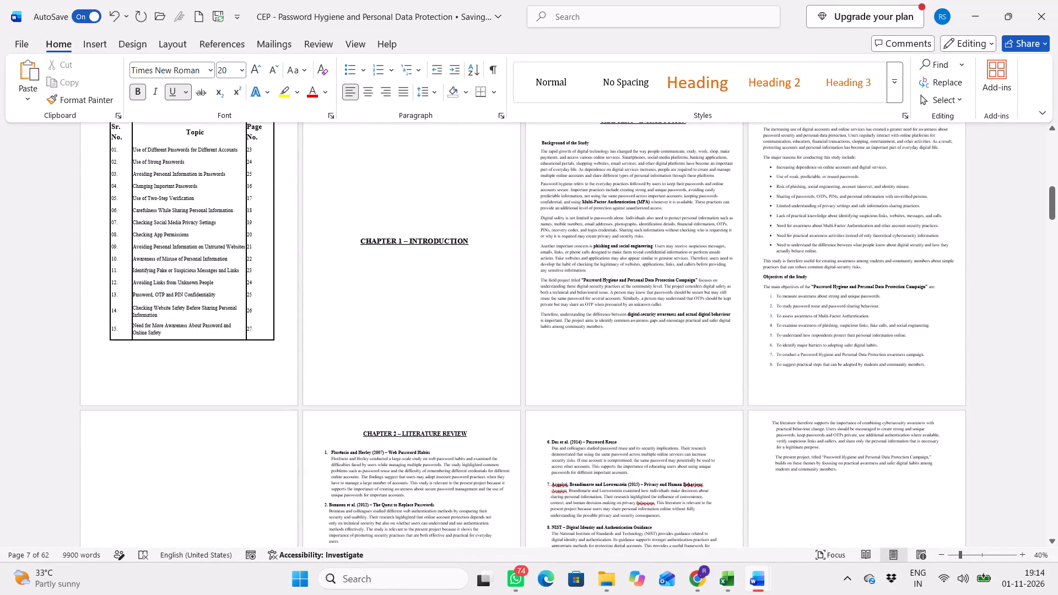
{"action": "scroll", "coordinate": [796, 151], "scroll_direction": "down", "scroll_amount": 3}
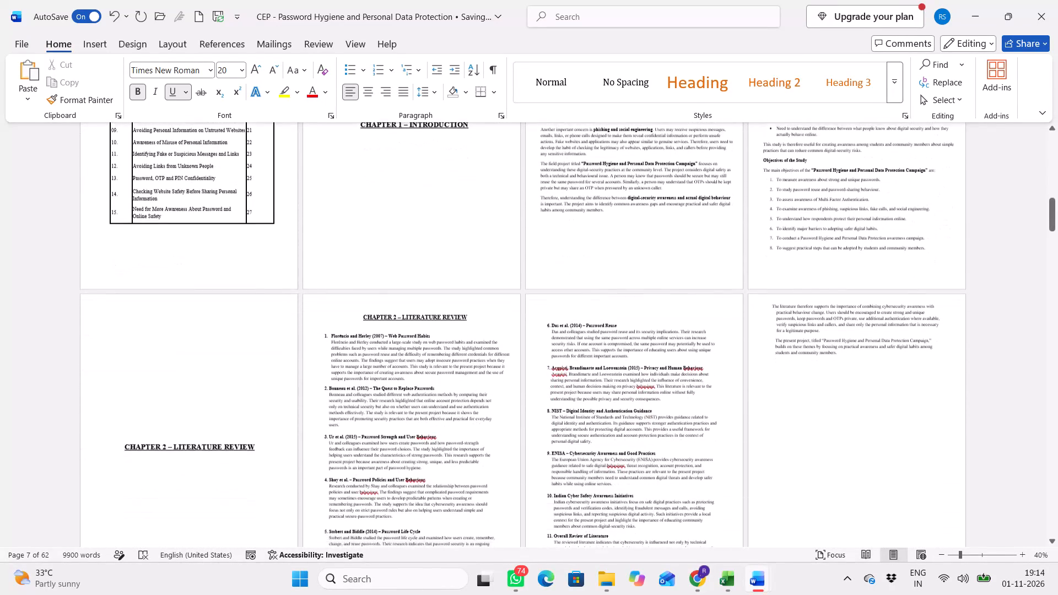
{"action": "scroll", "coordinate": [796, 151], "scroll_direction": "down", "scroll_amount": 2}
{"action": "scroll", "coordinate": [796, 151], "scroll_direction": "up", "scroll_amount": 2}
{"action": "scroll", "coordinate": [796, 151], "scroll_direction": "down", "scroll_amount": 1}
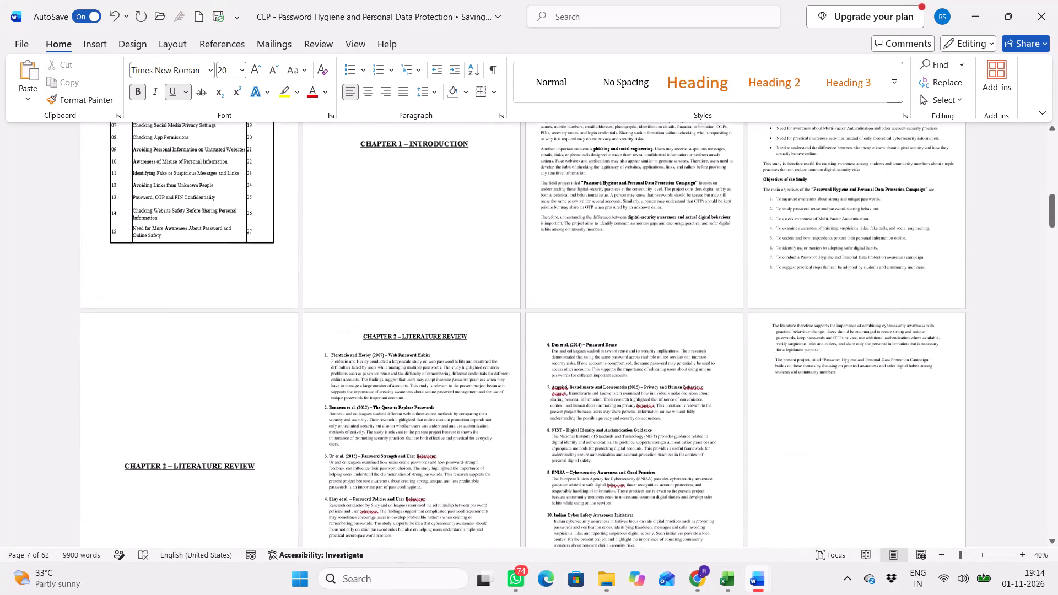
{"action": "scroll", "coordinate": [796, 151], "scroll_direction": "down", "scroll_amount": 4}
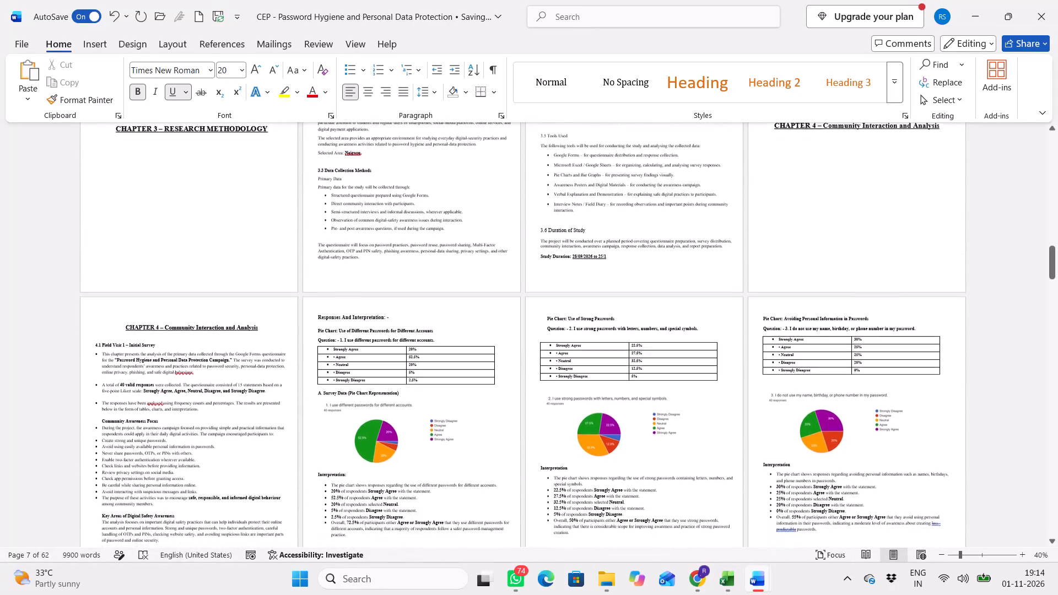
{"action": "scroll", "coordinate": [796, 151], "scroll_direction": "down", "scroll_amount": 4}
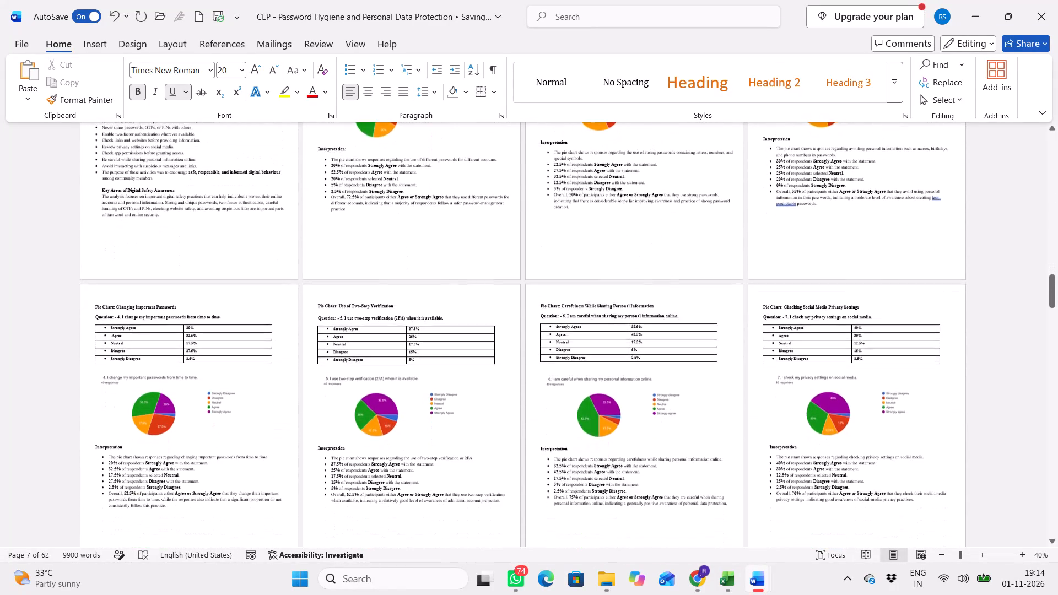
{"action": "scroll", "coordinate": [796, 151], "scroll_direction": "down", "scroll_amount": 1}
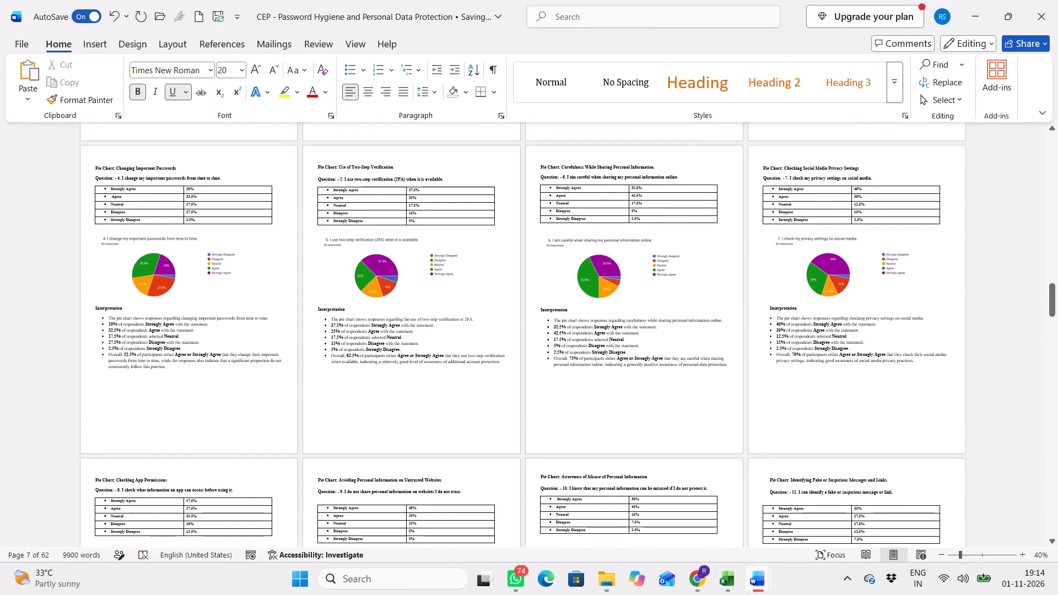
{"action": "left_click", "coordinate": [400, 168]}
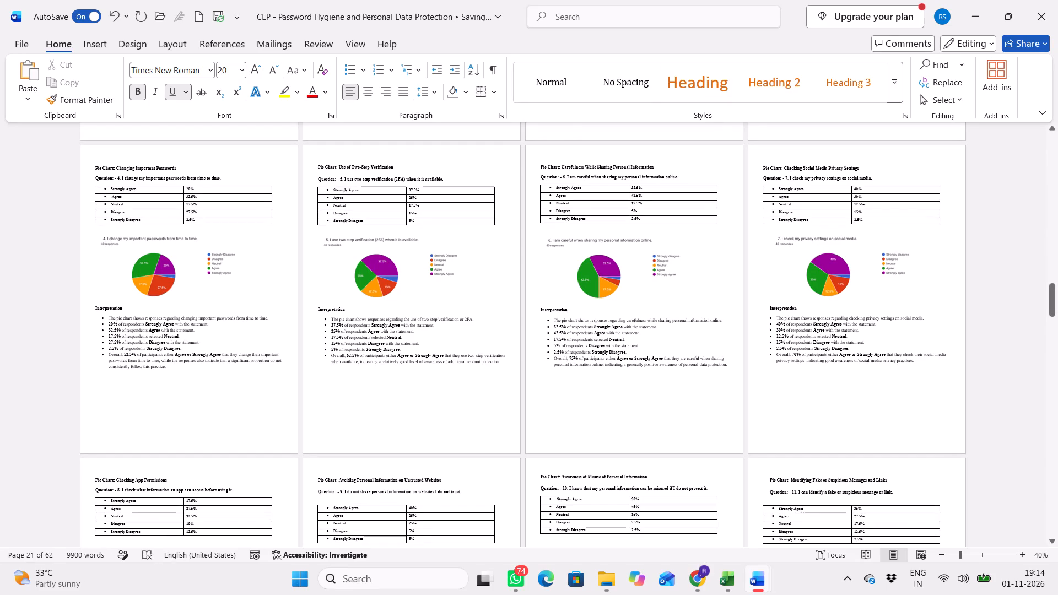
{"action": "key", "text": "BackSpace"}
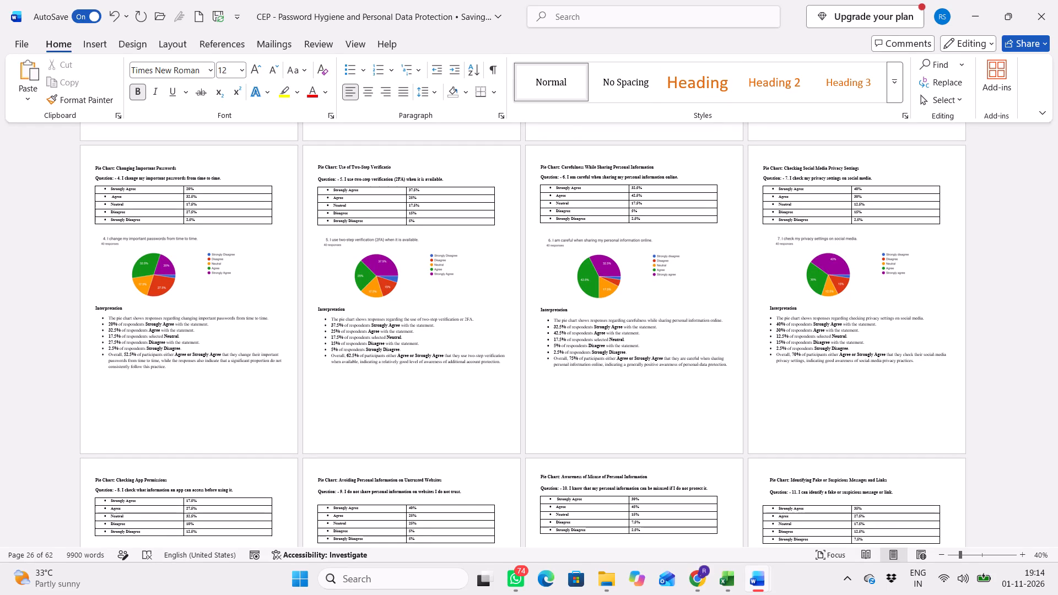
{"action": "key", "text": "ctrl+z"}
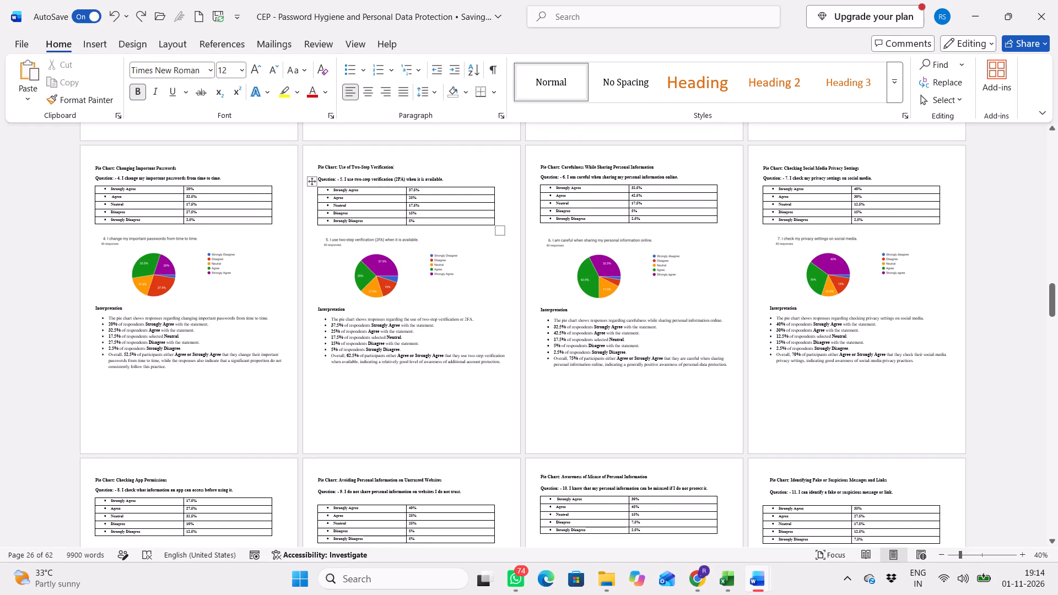
Replace the blank line between the "Use of Two-Step Verification" pie chart heading and question 5 with a manual line break.
{"action": "left_click", "coordinate": [323, 176]}
{"action": "key", "text": "BackSpace"}
{"action": "key", "text": "Return"}
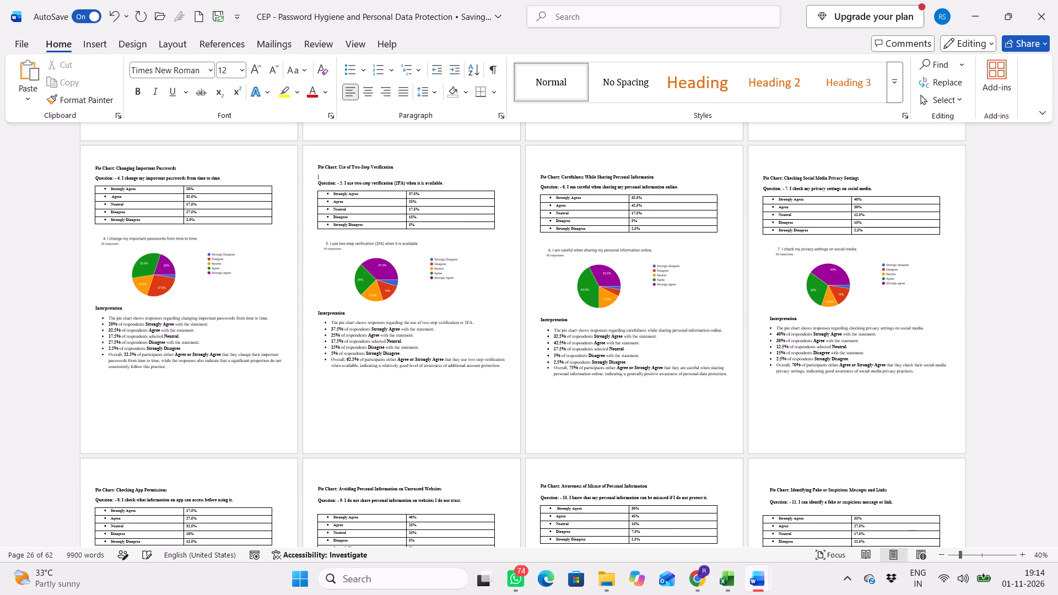
{"action": "key", "text": "BackSpace"}
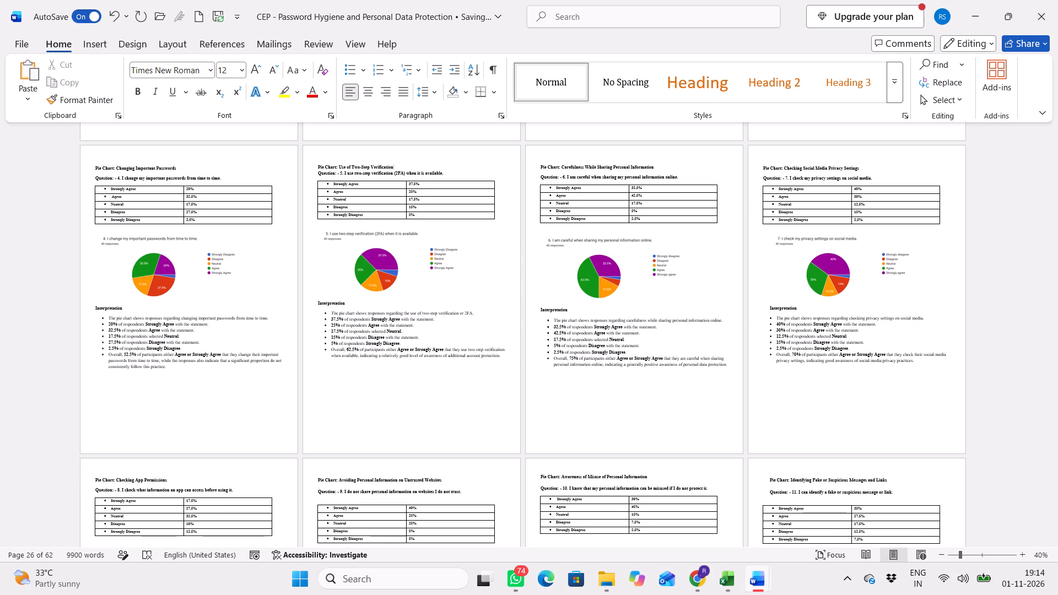
{"action": "key", "text": "shift+Return"}
Capitalise the first letter of the "pie Chart" heading above question 14, so it begins "Pie Chart".
{"action": "scroll", "coordinate": [363, 207], "scroll_direction": "down", "scroll_amount": 1}
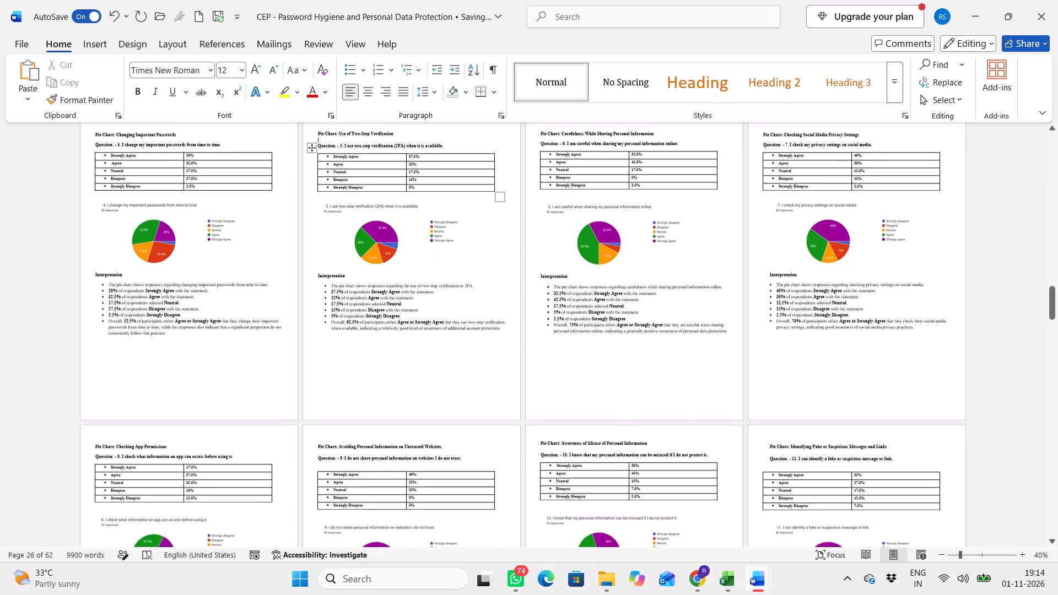
{"action": "scroll", "coordinate": [363, 207], "scroll_direction": "down", "scroll_amount": 4}
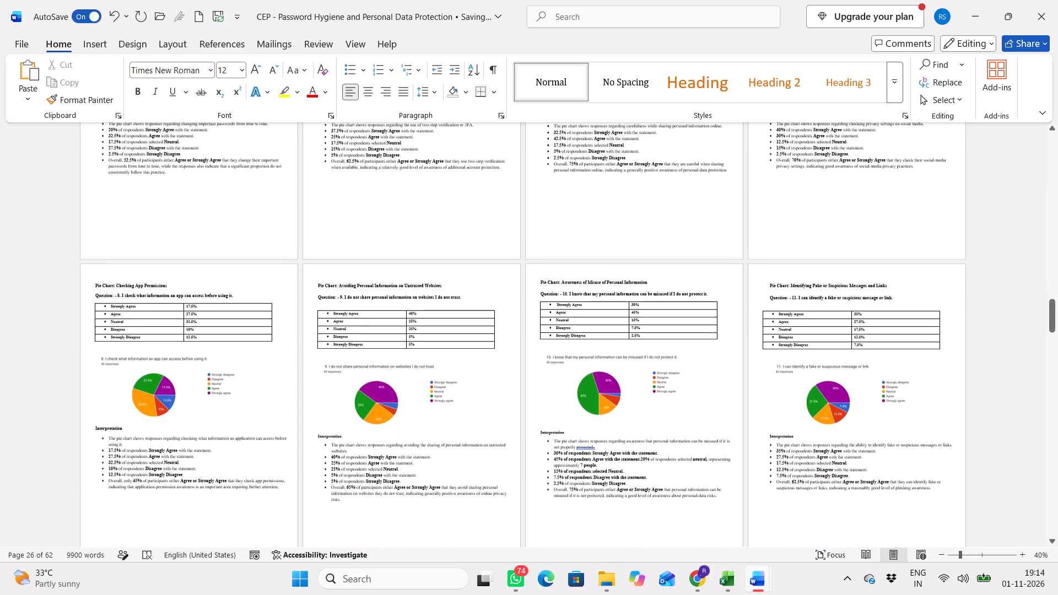
{"action": "scroll", "coordinate": [363, 207], "scroll_direction": "down", "scroll_amount": 4}
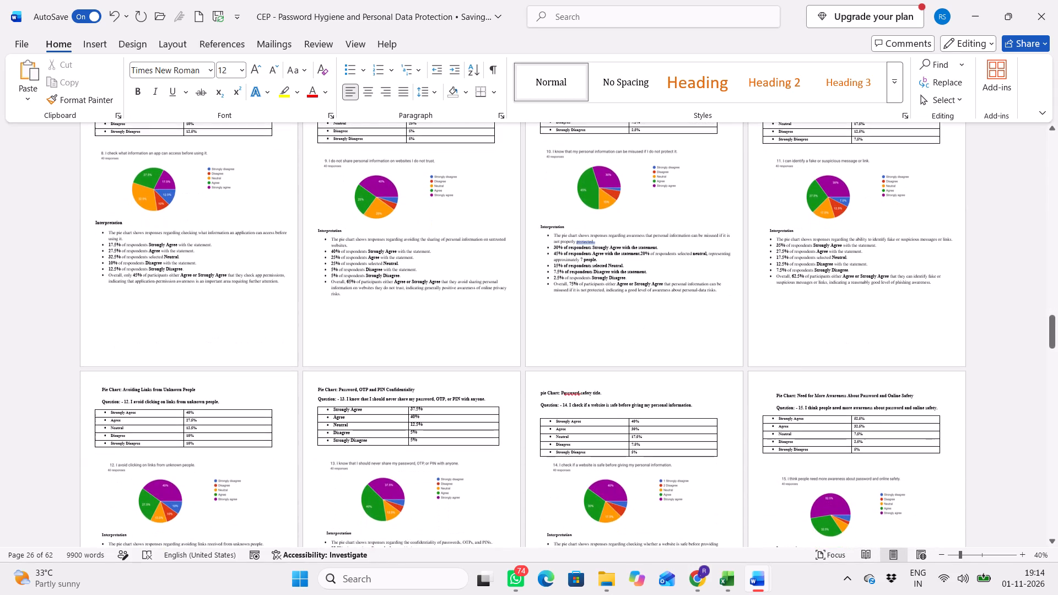
{"action": "scroll", "coordinate": [363, 207], "scroll_direction": "down", "scroll_amount": 3}
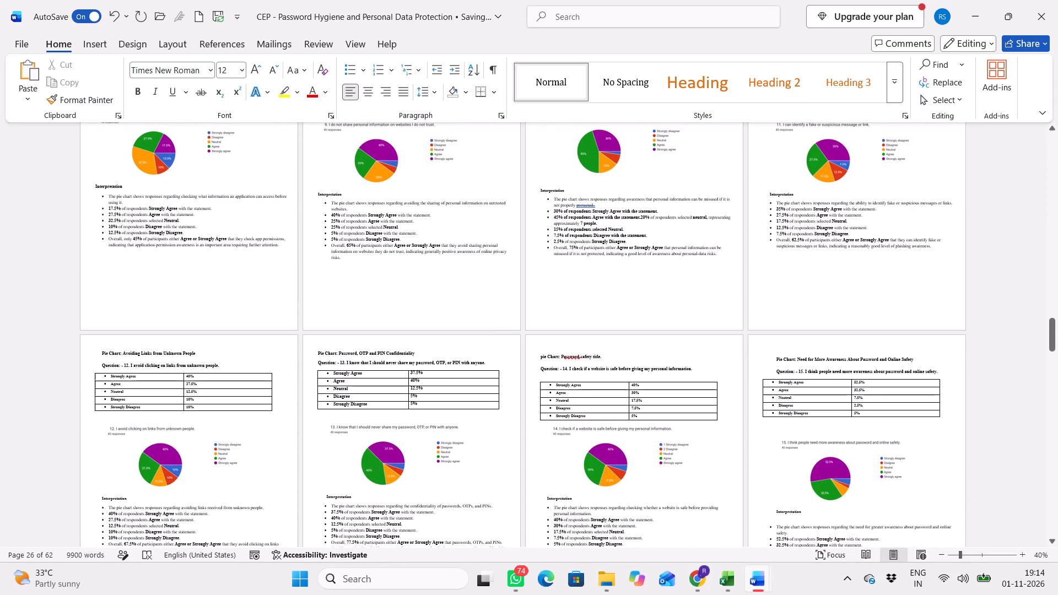
{"action": "left_click", "coordinate": [542, 357]}
{"action": "key", "text": "BackSpace"}
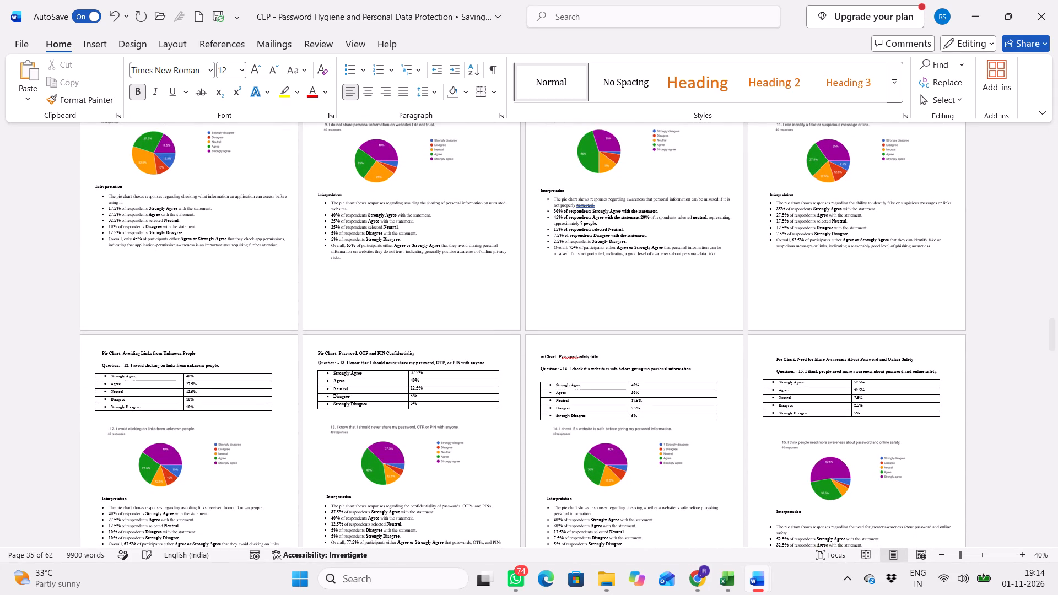
{"action": "key", "text": "shift+p"}
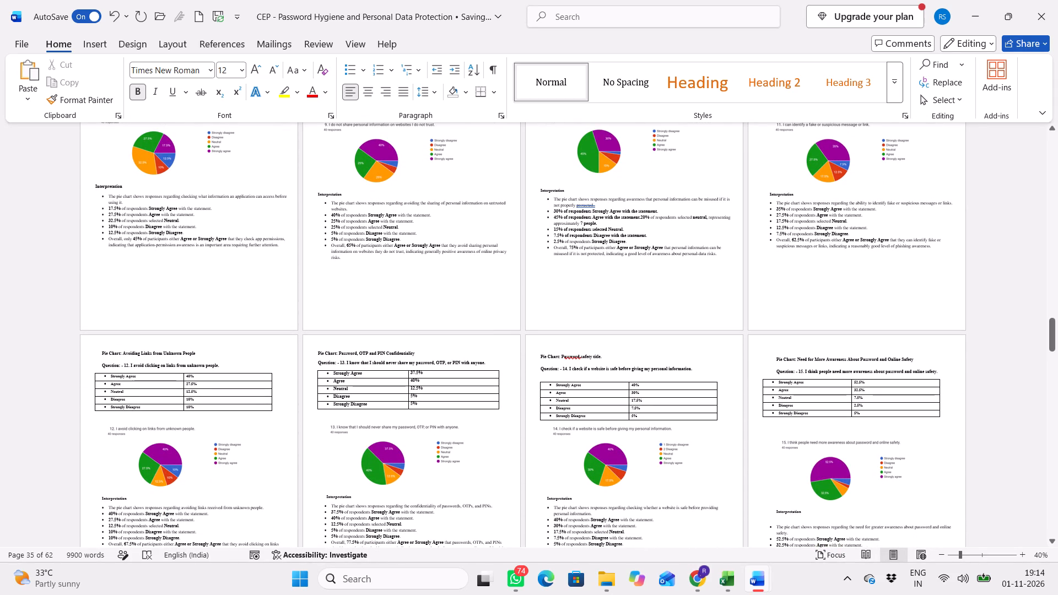
Review the page layout from the question 12–15 pie-chart pages through the conclusion, references and annexures to the closing photo pages.
{"action": "scroll", "coordinate": [576, 365], "scroll_direction": "down", "scroll_amount": 2}
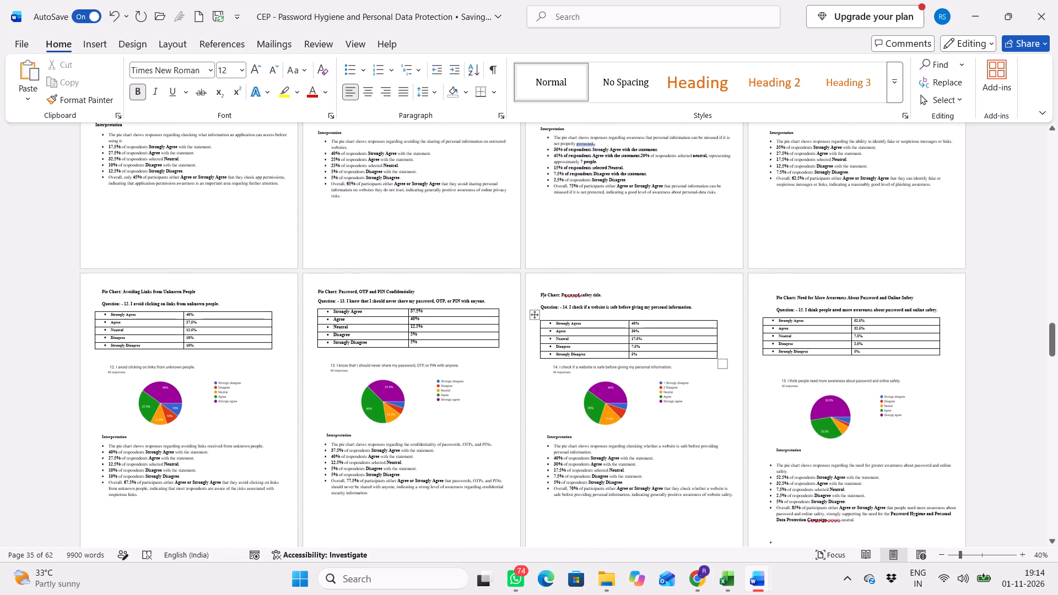
{"action": "left_click", "coordinate": [576, 365]}
{"action": "scroll", "coordinate": [573, 309], "scroll_direction": "down", "scroll_amount": 1}
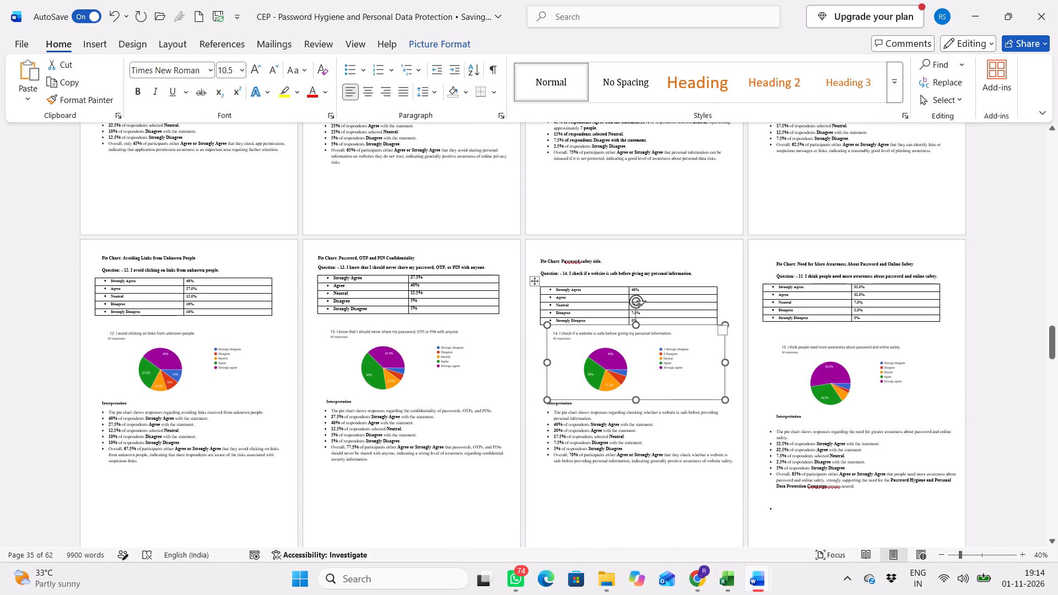
{"action": "scroll", "coordinate": [593, 245], "scroll_direction": "down", "scroll_amount": 5}
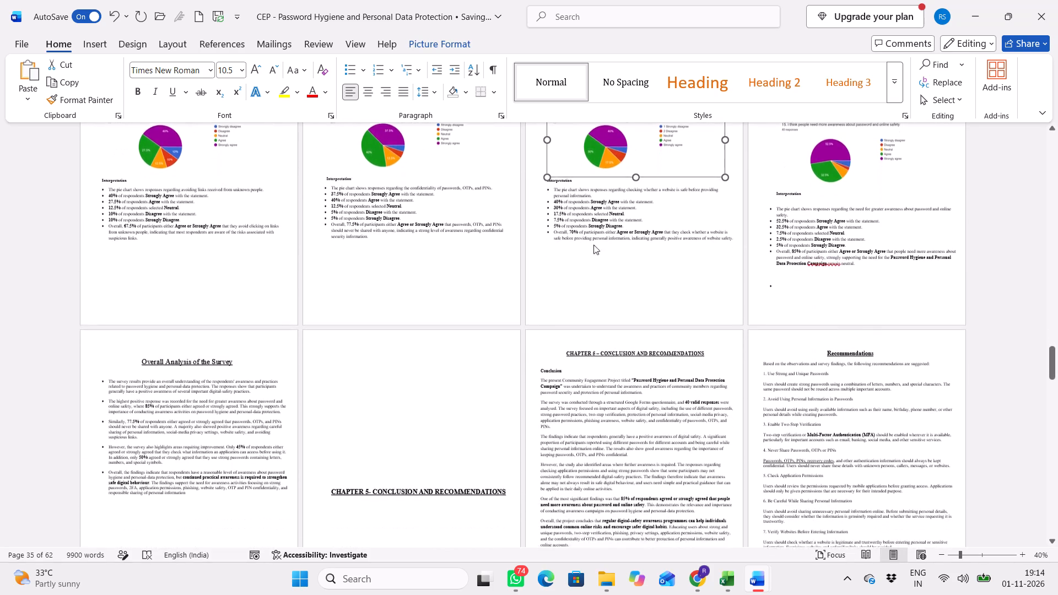
{"action": "scroll", "coordinate": [593, 245], "scroll_direction": "down", "scroll_amount": 4}
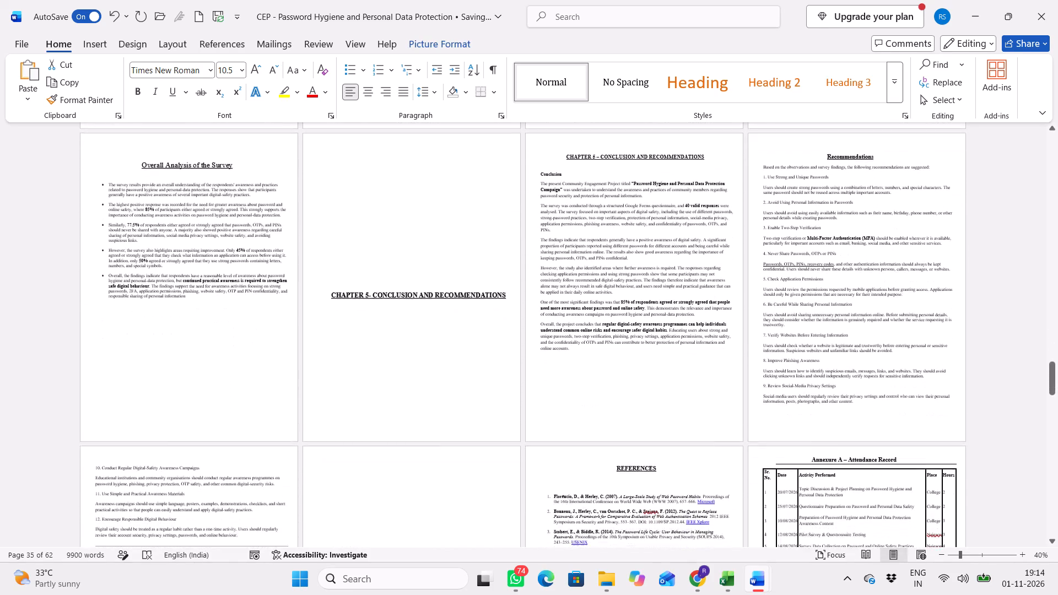
{"action": "scroll", "coordinate": [593, 245], "scroll_direction": "down", "scroll_amount": 4}
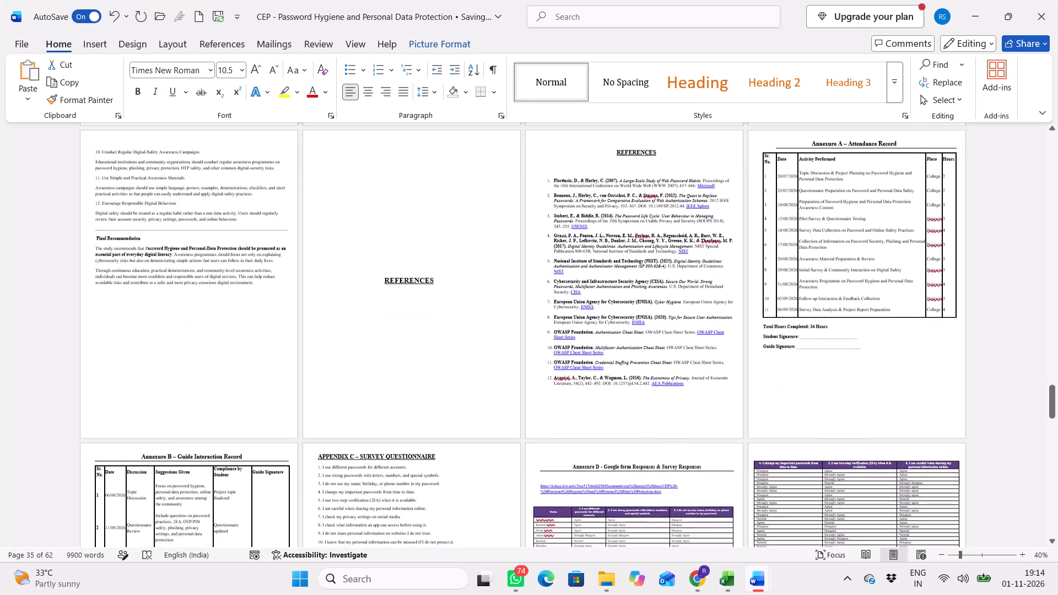
{"action": "scroll", "coordinate": [593, 245], "scroll_direction": "down", "scroll_amount": 4}
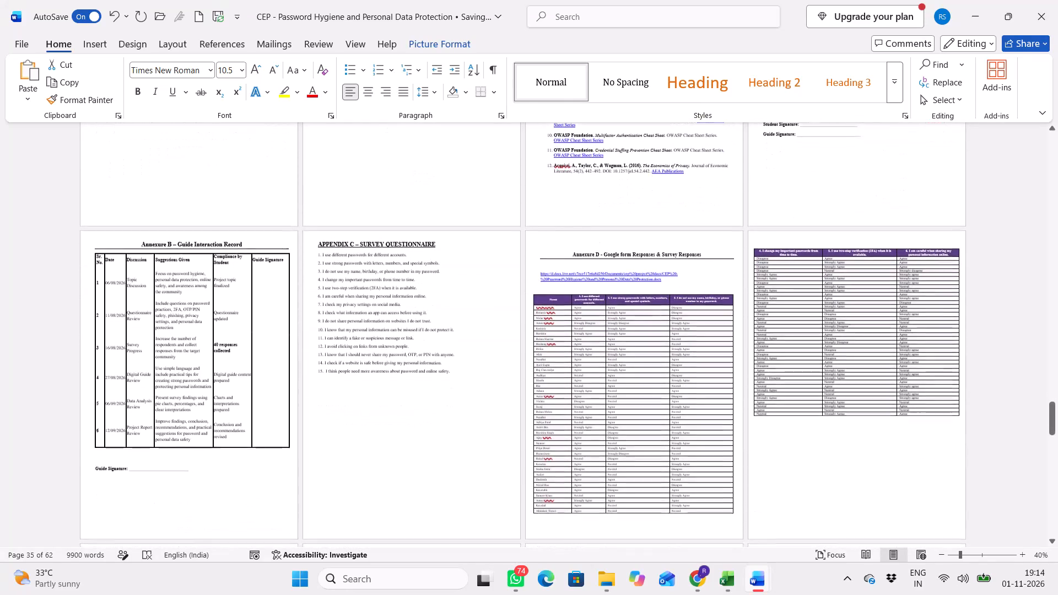
{"action": "scroll", "coordinate": [593, 245], "scroll_direction": "down", "scroll_amount": 4}
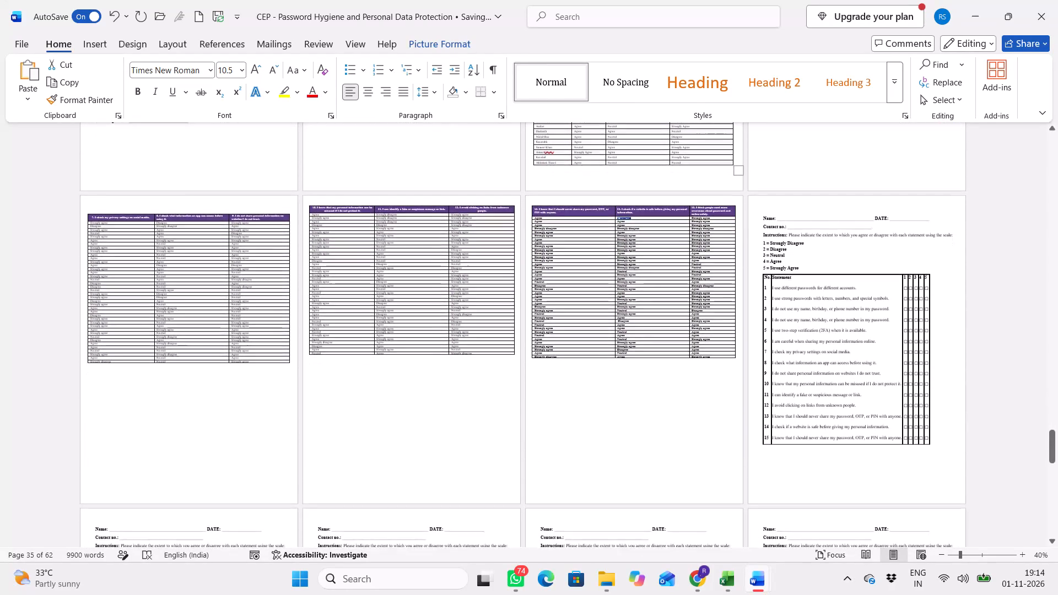
{"action": "scroll", "coordinate": [593, 245], "scroll_direction": "down", "scroll_amount": 5}
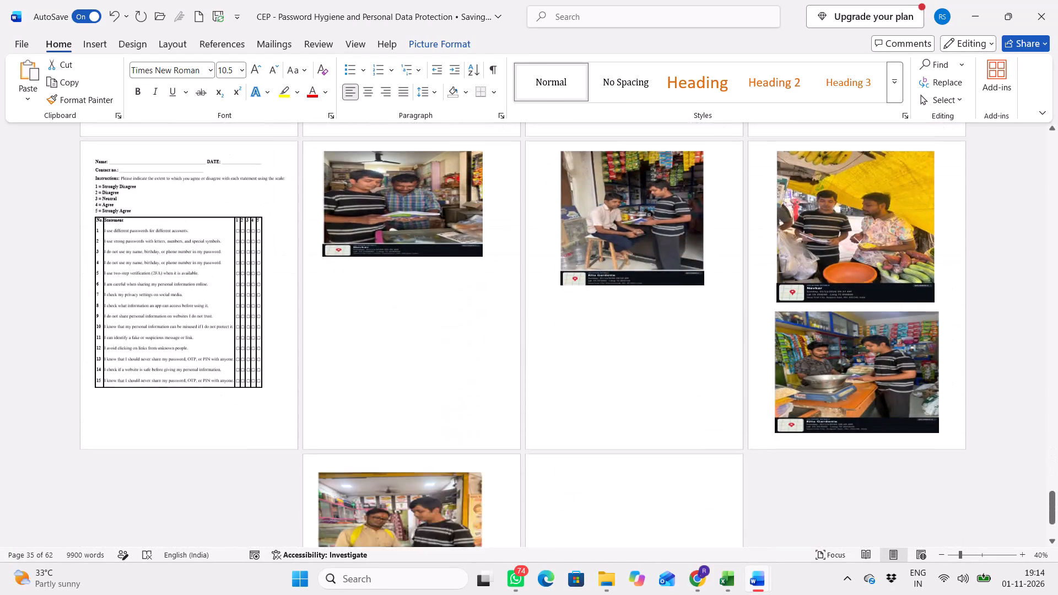
{"action": "scroll", "coordinate": [593, 245], "scroll_direction": "down", "scroll_amount": 3}
Move the photo of the man seated outside the snack shop onto the first photo page, positioning it below the existing photo.
{"action": "scroll", "coordinate": [593, 245], "scroll_direction": "up", "scroll_amount": 1}
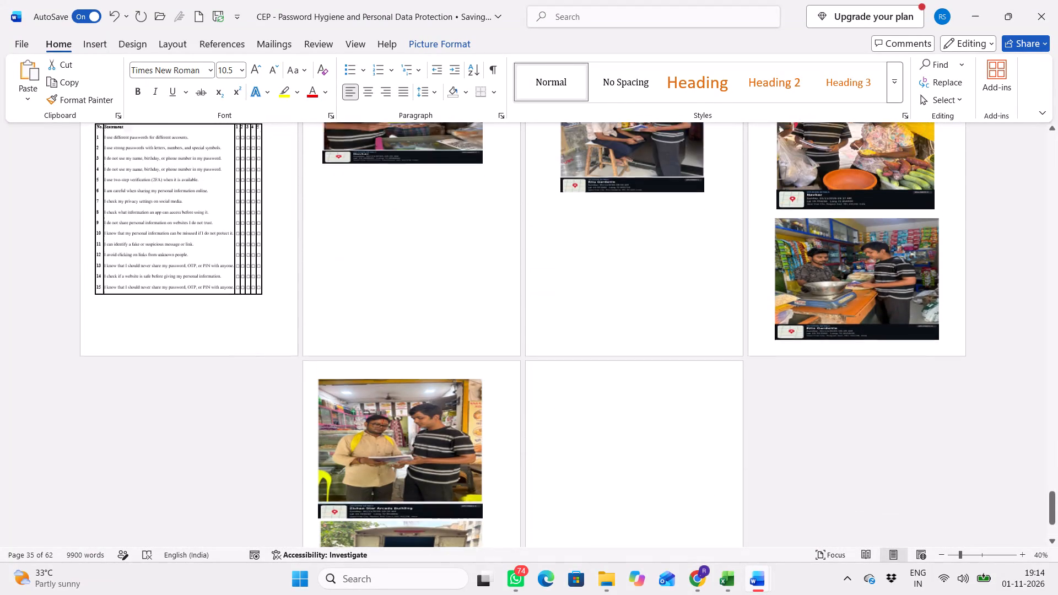
{"action": "scroll", "coordinate": [593, 245], "scroll_direction": "up", "scroll_amount": 3}
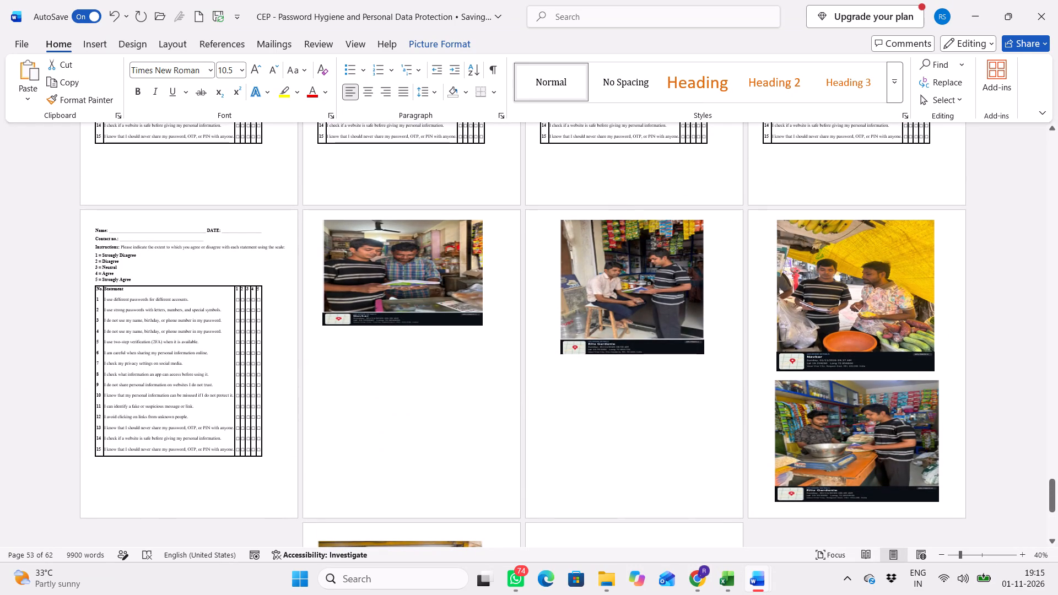
{"action": "left_click_drag", "start_coordinate": [598, 332], "coordinate": [431, 437]}
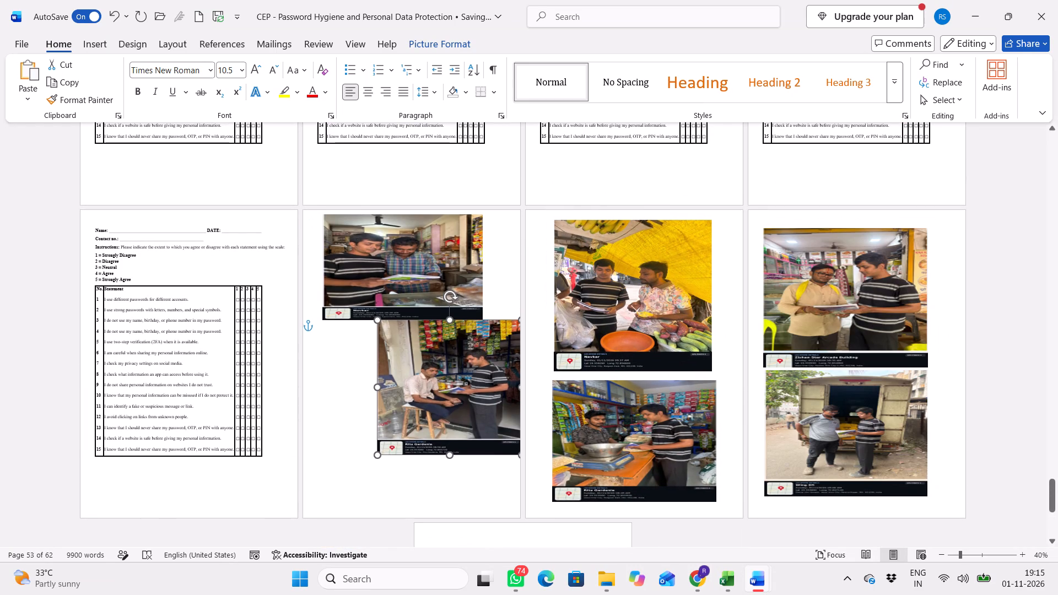
{"action": "left_click_drag", "start_coordinate": [431, 437], "coordinate": [397, 496]}
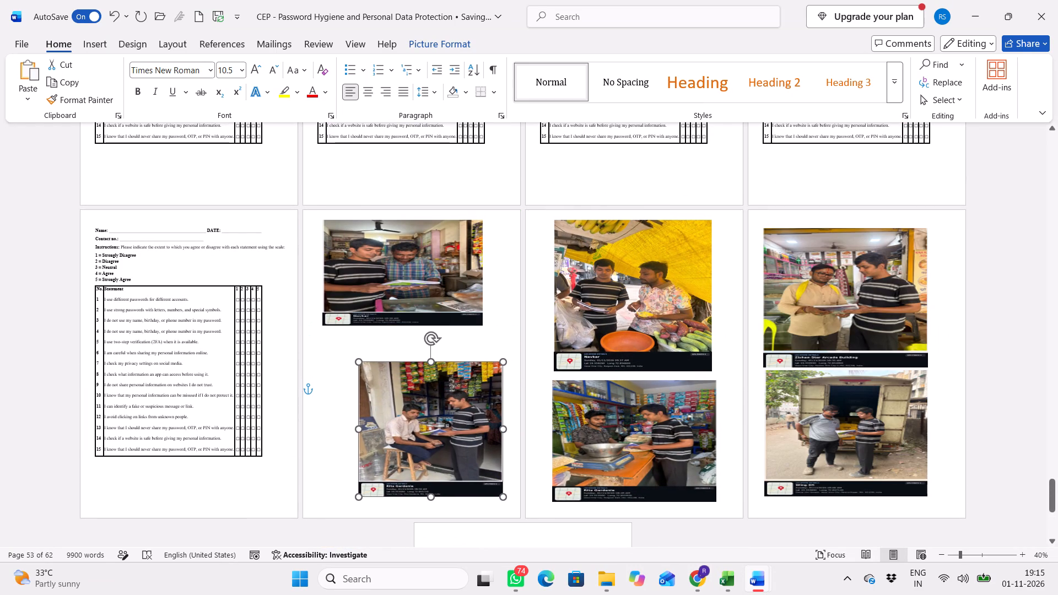
{"action": "left_click_drag", "start_coordinate": [397, 496], "coordinate": [397, 479]}
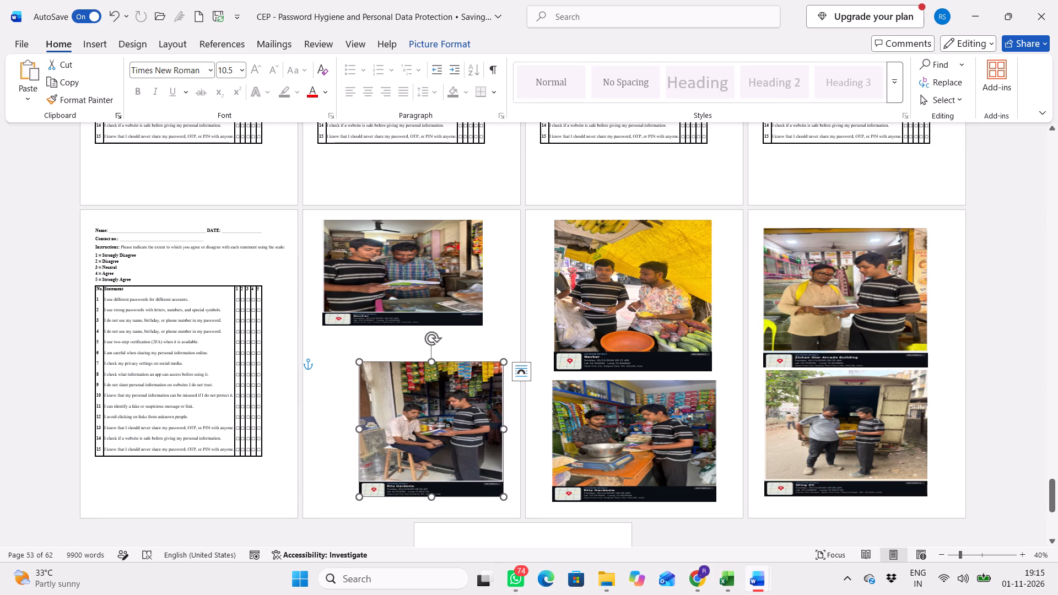
{"action": "left_click", "coordinate": [410, 301]}
{"action": "left_click_drag", "start_coordinate": [402, 328], "coordinate": [406, 320]}
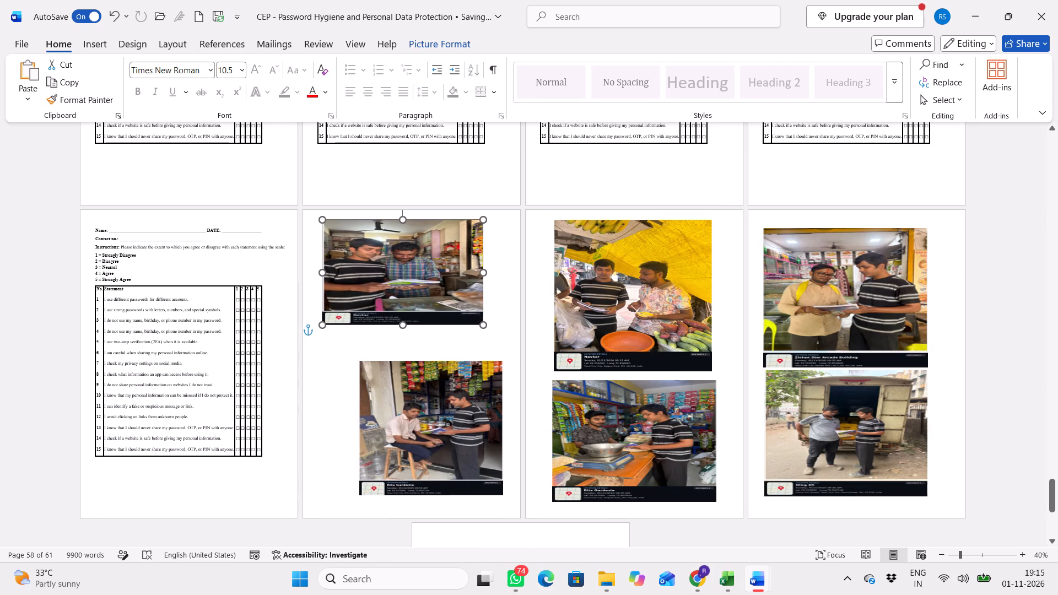
{"action": "left_click_drag", "start_coordinate": [406, 320], "coordinate": [406, 323]}
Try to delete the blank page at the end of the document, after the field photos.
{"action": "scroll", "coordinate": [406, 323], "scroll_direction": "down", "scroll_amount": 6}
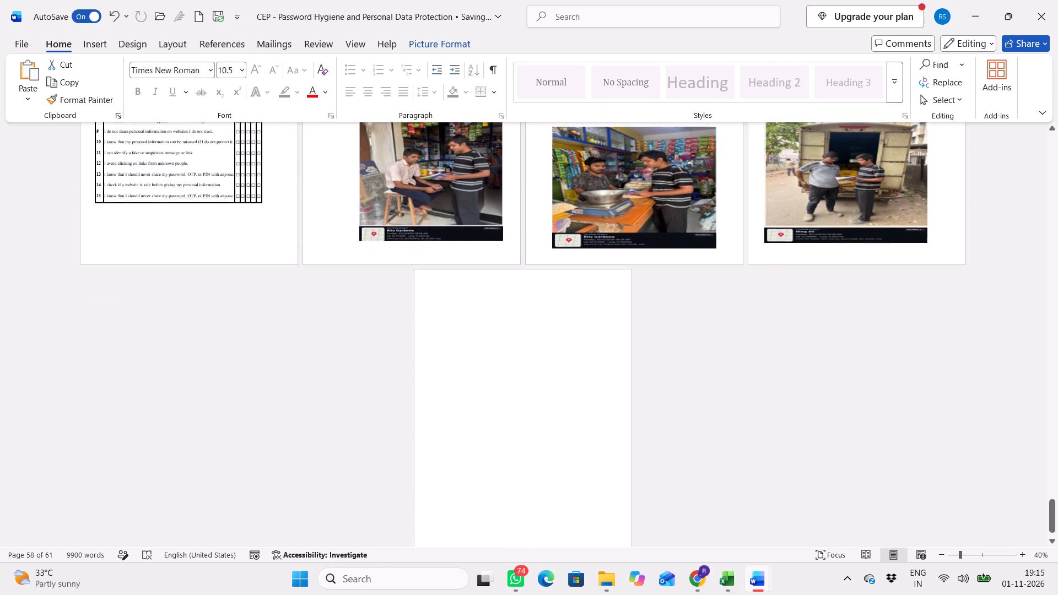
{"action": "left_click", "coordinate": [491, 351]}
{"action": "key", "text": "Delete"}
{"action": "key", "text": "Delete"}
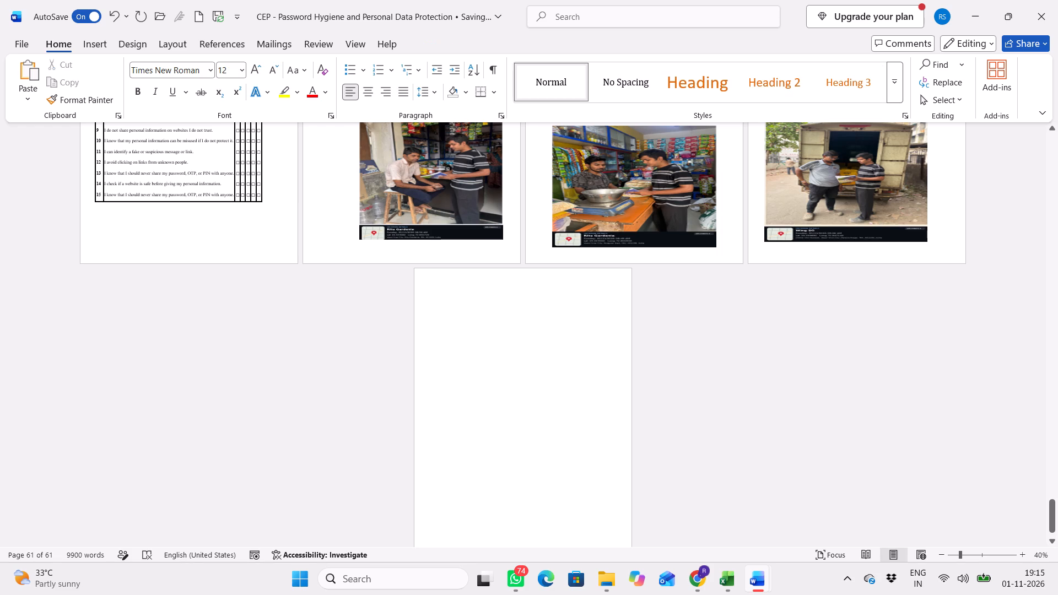
Review the pages backwards from the field photos through the annexures and references to the Chapter 4 pie-chart pages.
{"action": "scroll", "coordinate": [491, 351], "scroll_direction": "up", "scroll_amount": 4}
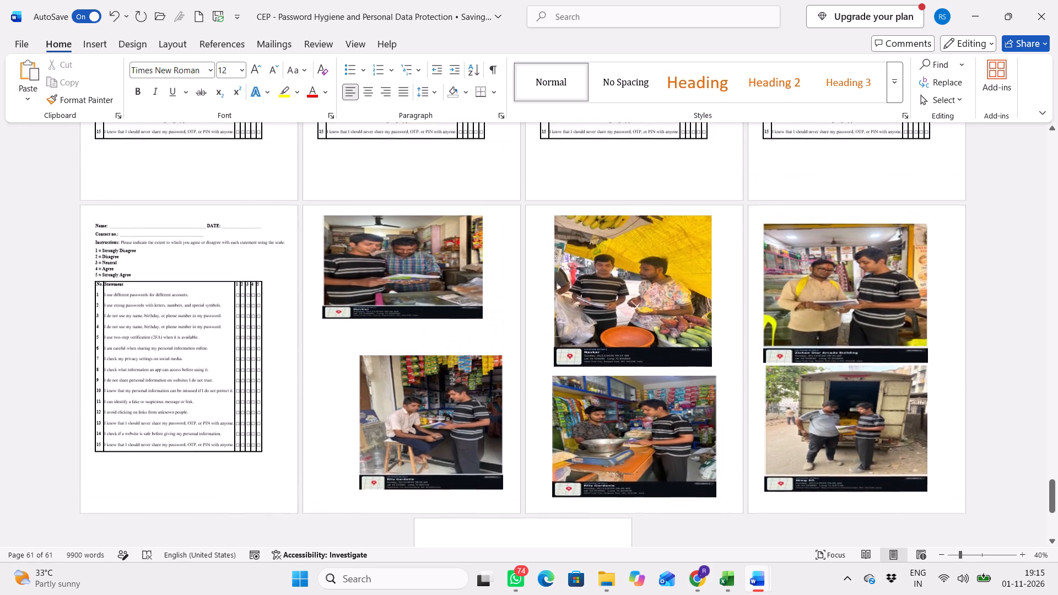
{"action": "scroll", "coordinate": [491, 351], "scroll_direction": "up", "scroll_amount": 8}
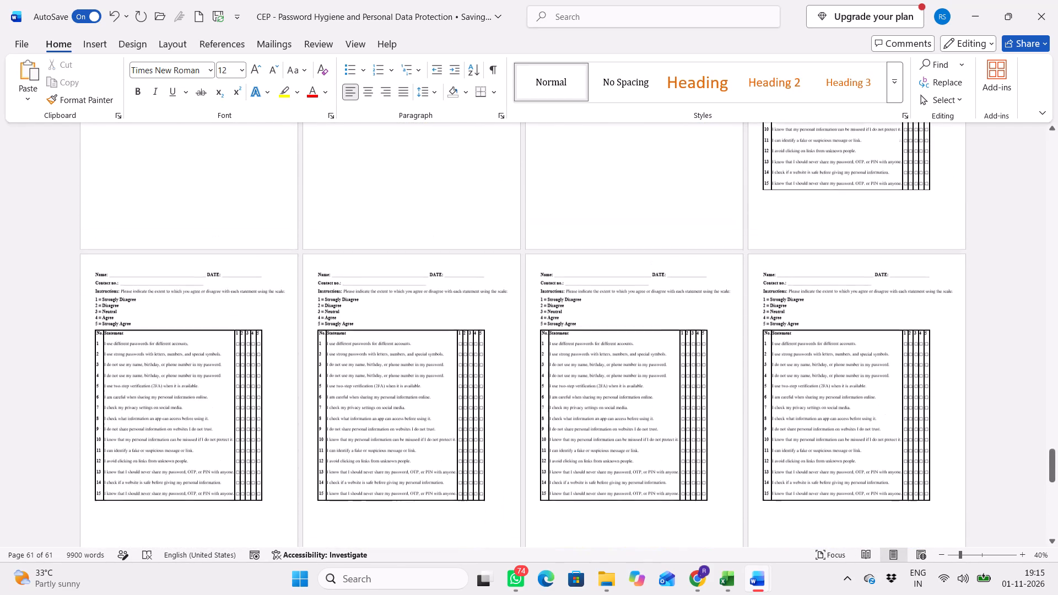
{"action": "scroll", "coordinate": [491, 351], "scroll_direction": "up", "scroll_amount": 9}
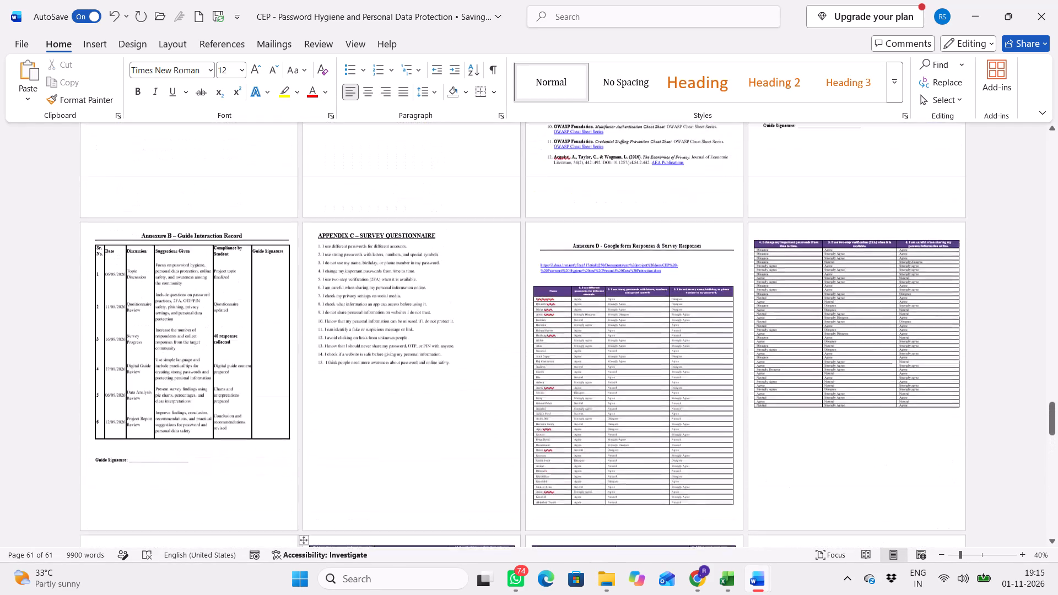
{"action": "scroll", "coordinate": [491, 351], "scroll_direction": "up", "scroll_amount": 9}
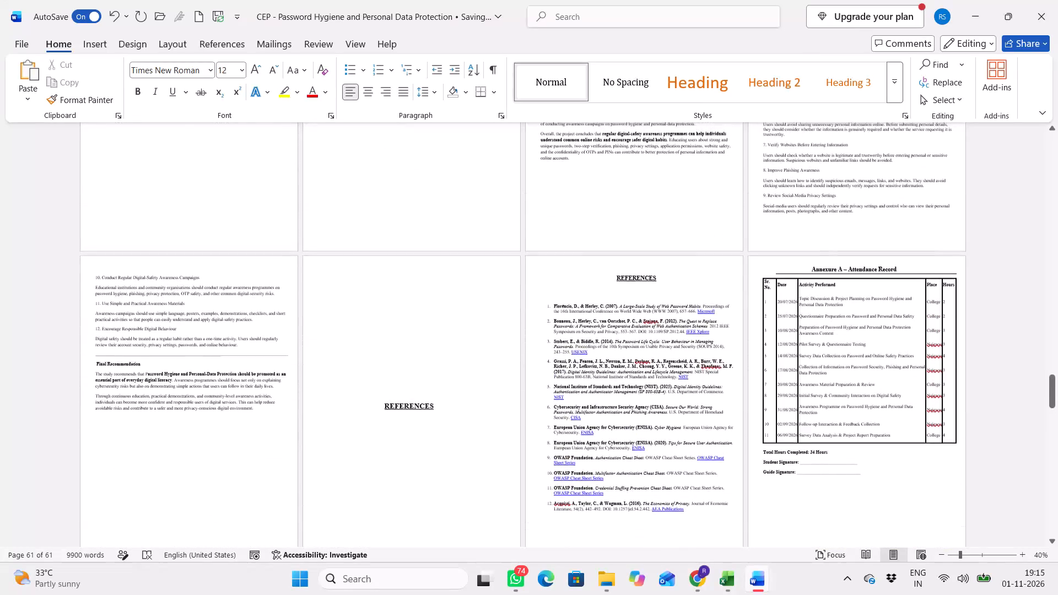
{"action": "scroll", "coordinate": [491, 351], "scroll_direction": "up", "scroll_amount": 8}
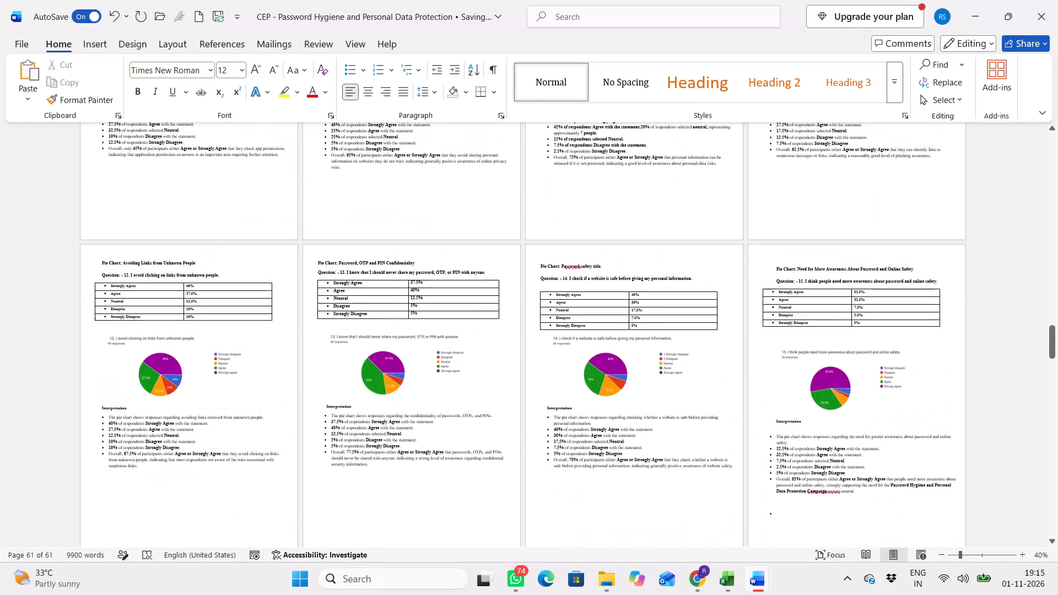
{"action": "scroll", "coordinate": [491, 351], "scroll_direction": "up", "scroll_amount": 11}
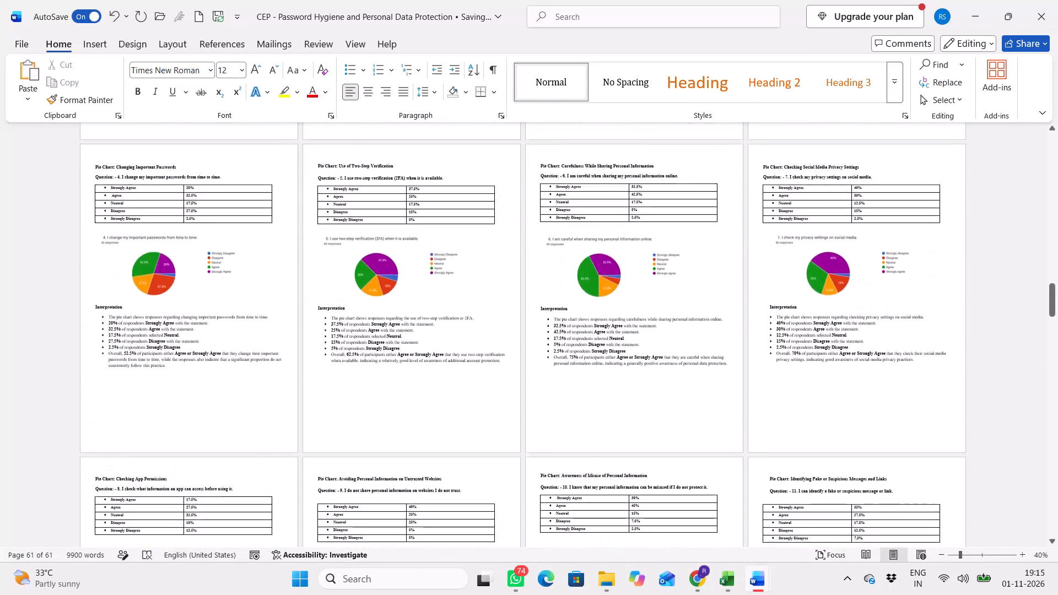
Review the report from the cover page through the certificates, abstract, table of contents and table of diagrams to the Chapter 1 pages.
{"action": "scroll", "coordinate": [491, 351], "scroll_direction": "up", "scroll_amount": 3}
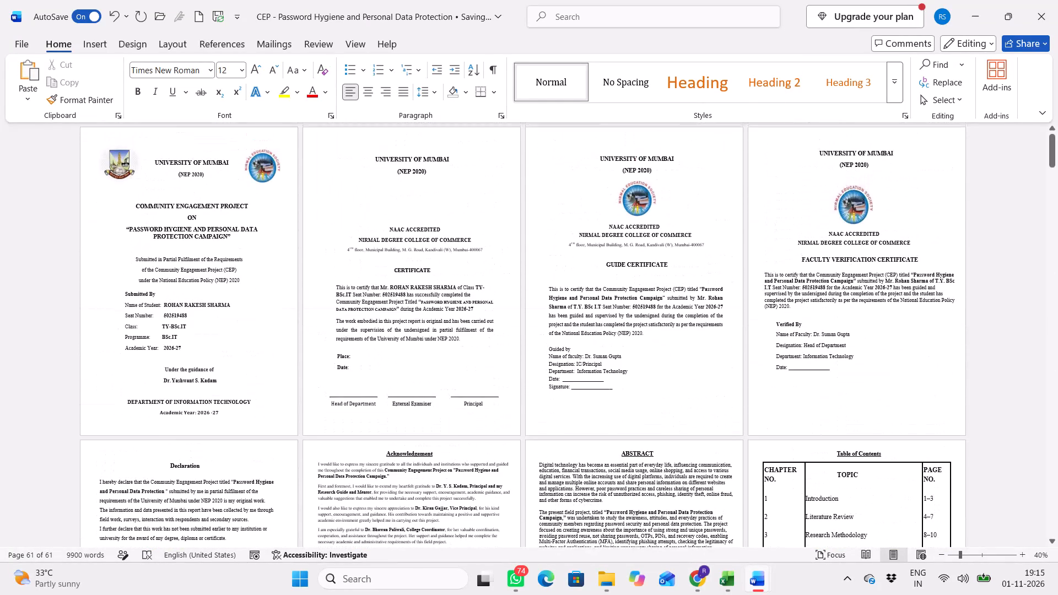
{"action": "scroll", "coordinate": [491, 351], "scroll_direction": "down", "scroll_amount": 7}
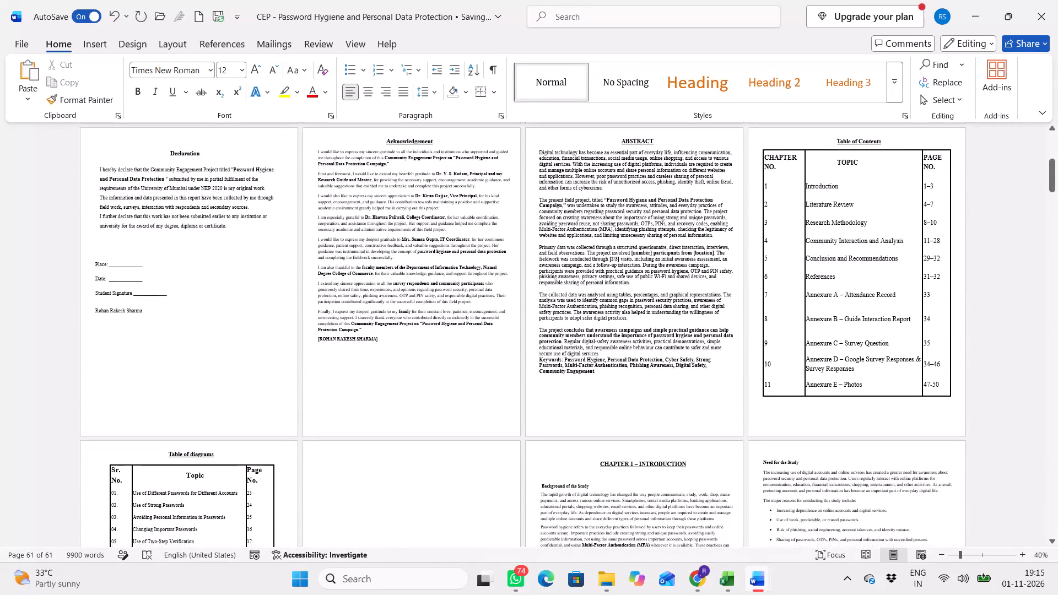
{"action": "scroll", "coordinate": [491, 351], "scroll_direction": "down", "scroll_amount": 4}
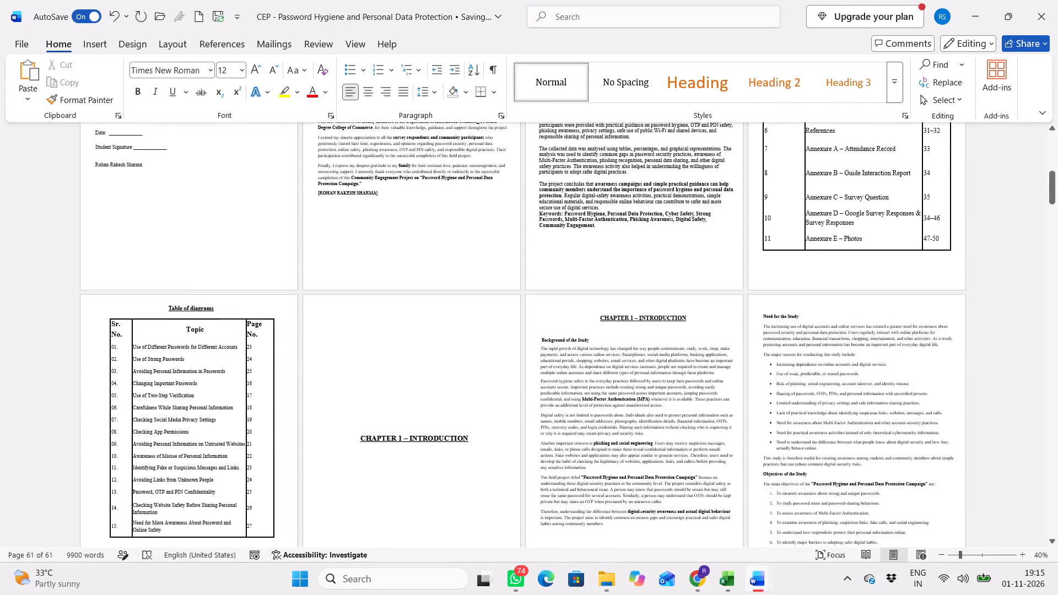
{"action": "scroll", "coordinate": [491, 351], "scroll_direction": "down", "scroll_amount": 2}
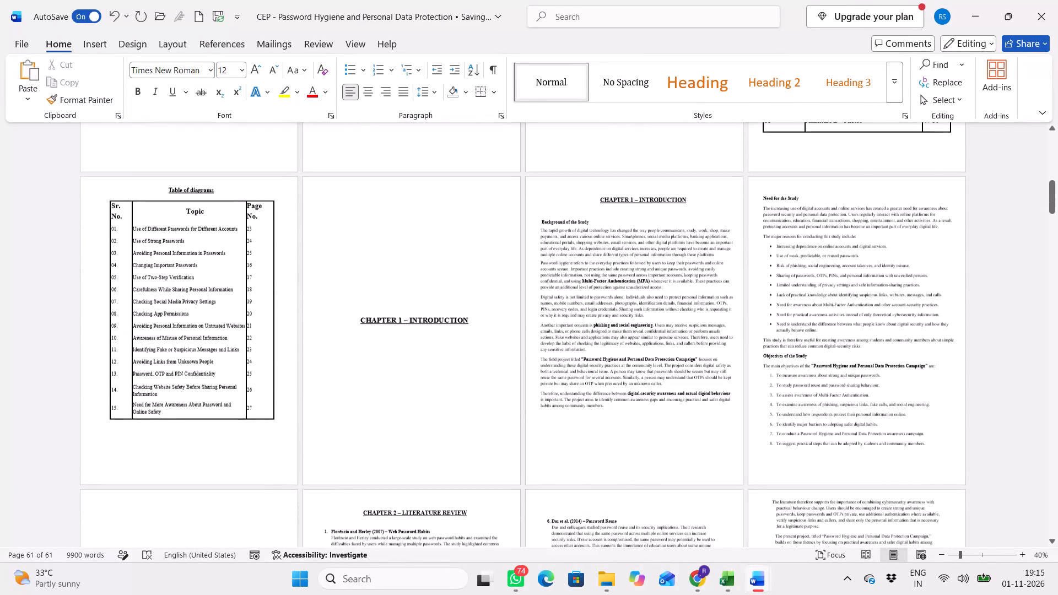
{"action": "scroll", "coordinate": [491, 351], "scroll_direction": "down", "scroll_amount": 2}
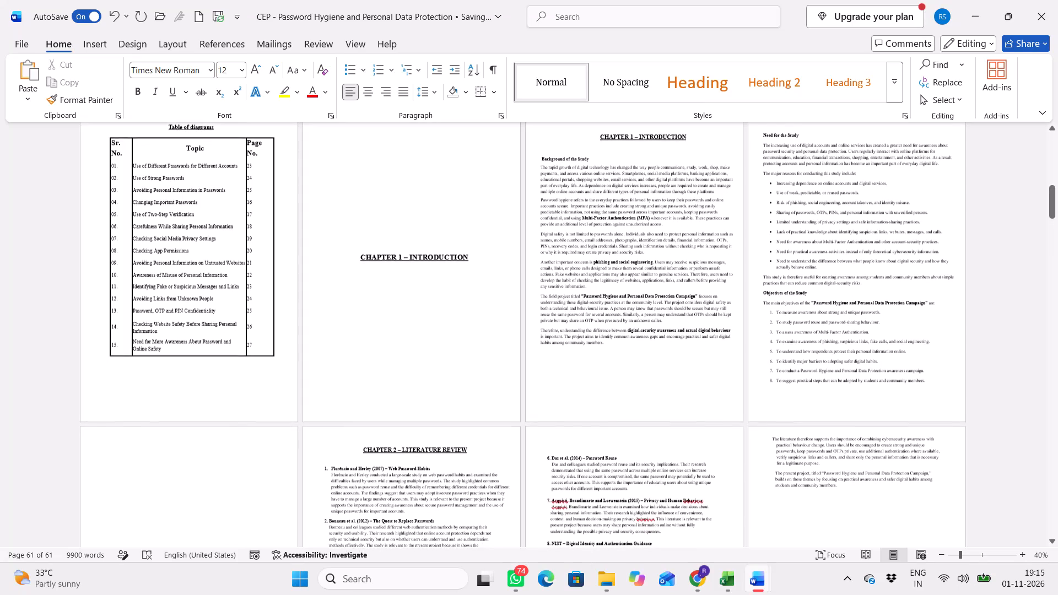
Review the page layout from the Chapter 2 literature review through the methodology, pie-chart and conclusion pages to the references and Annexure A.
{"action": "scroll", "coordinate": [491, 351], "scroll_direction": "down", "scroll_amount": 4}
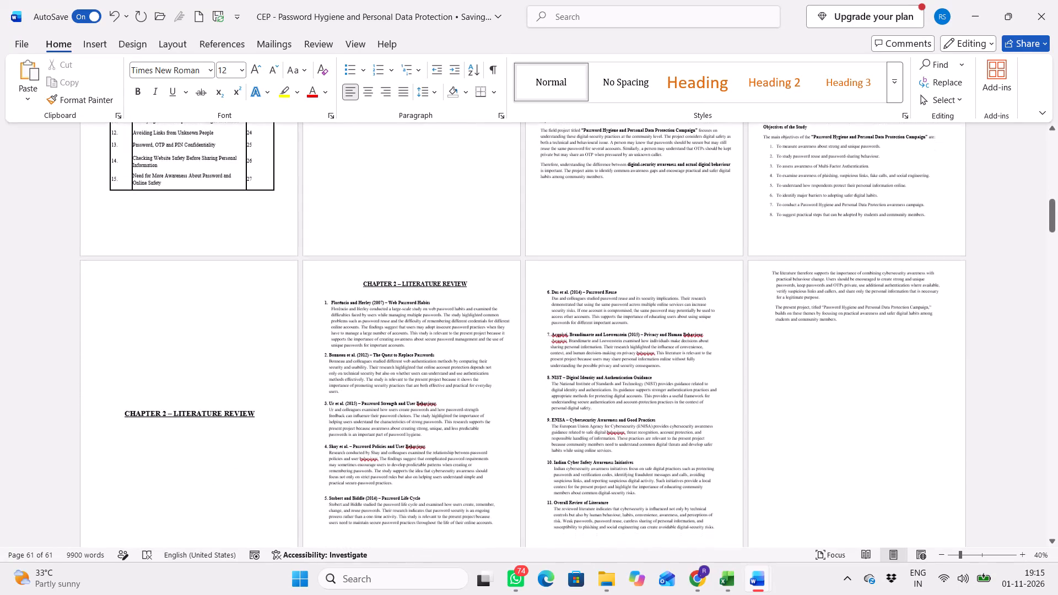
{"action": "scroll", "coordinate": [491, 351], "scroll_direction": "down", "scroll_amount": 2}
{"action": "left_click_drag", "start_coordinate": [472, 326], "coordinate": [397, 331]}
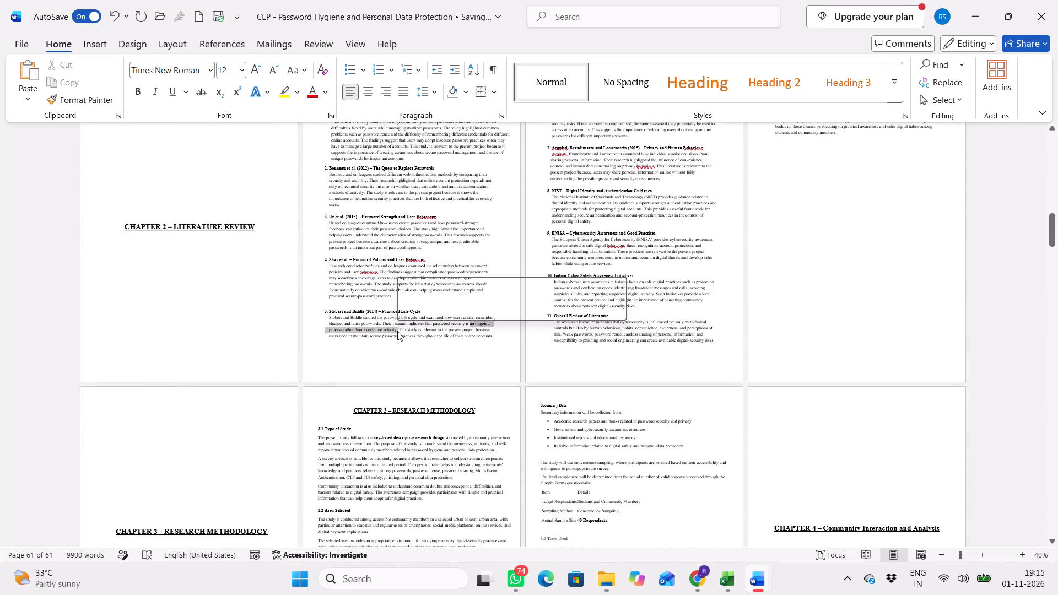
{"action": "left_click", "coordinate": [382, 348]}
{"action": "scroll", "coordinate": [382, 348], "scroll_direction": "down", "scroll_amount": 3}
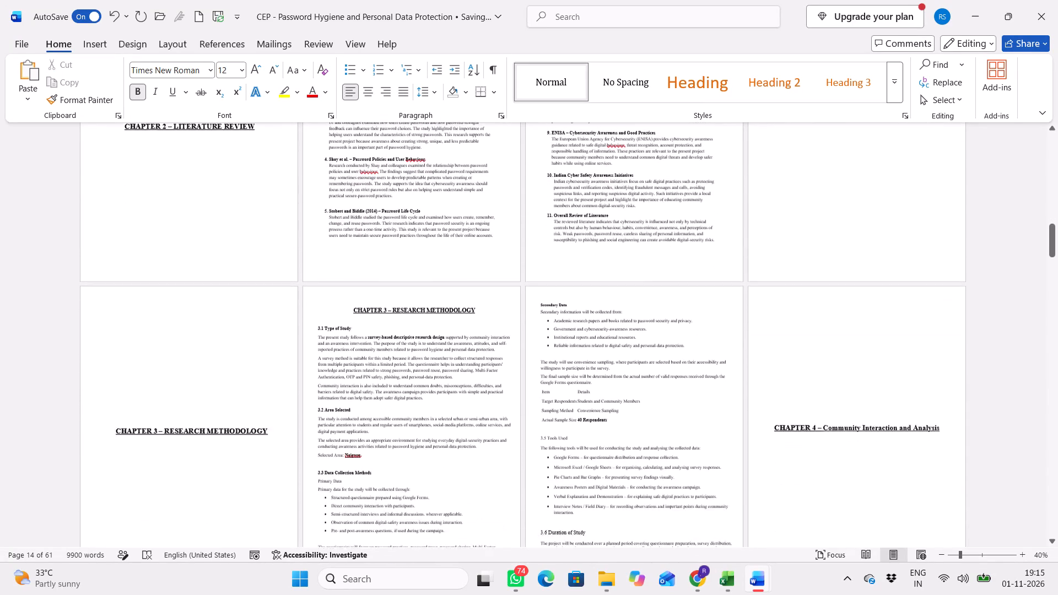
{"action": "scroll", "coordinate": [382, 348], "scroll_direction": "down", "scroll_amount": 5}
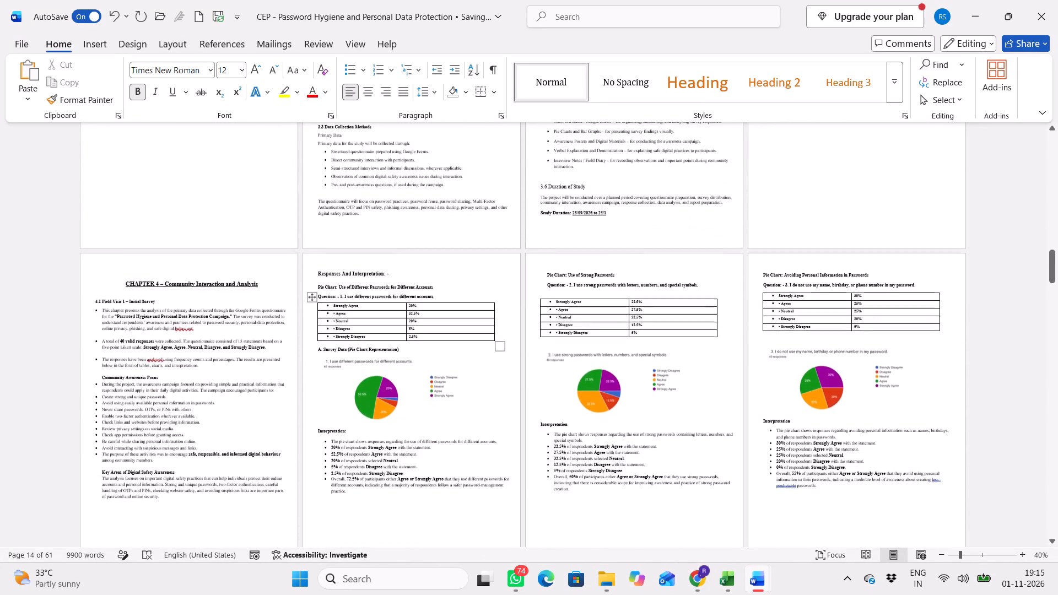
{"action": "scroll", "coordinate": [382, 348], "scroll_direction": "down", "scroll_amount": 8}
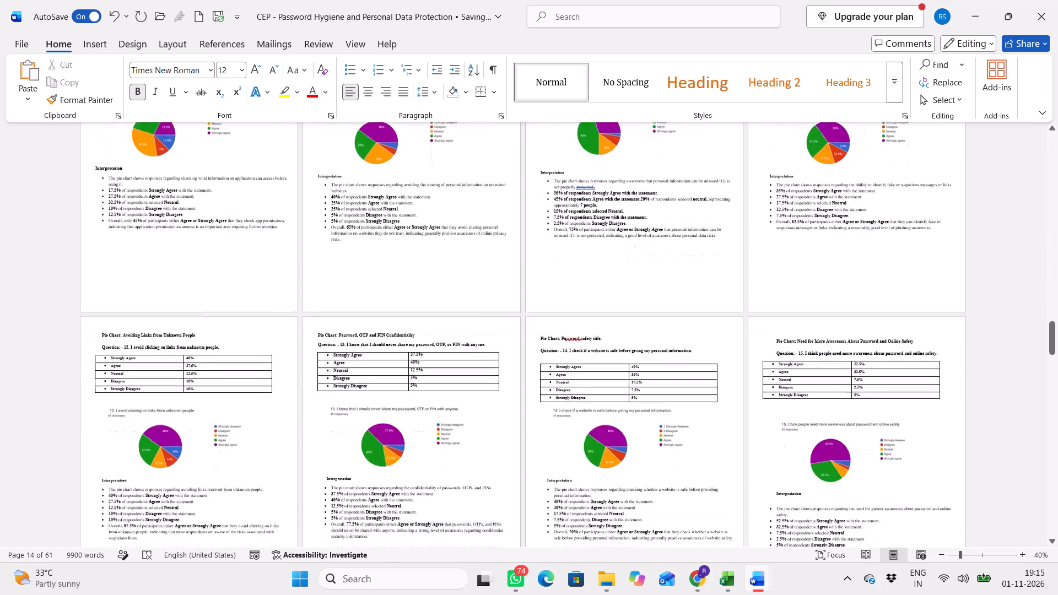
{"action": "scroll", "coordinate": [382, 348], "scroll_direction": "down", "scroll_amount": 6}
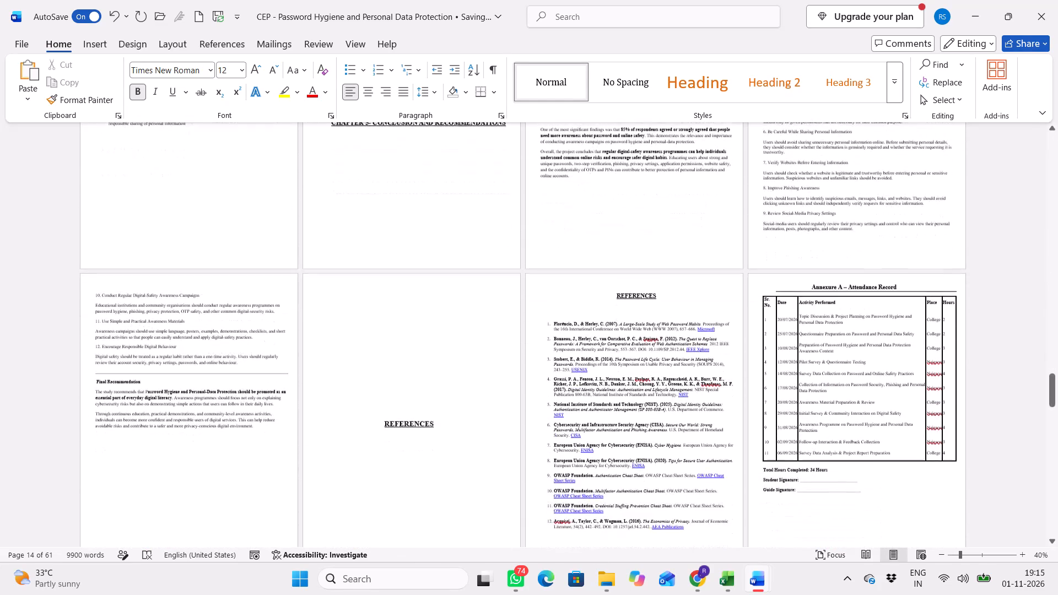
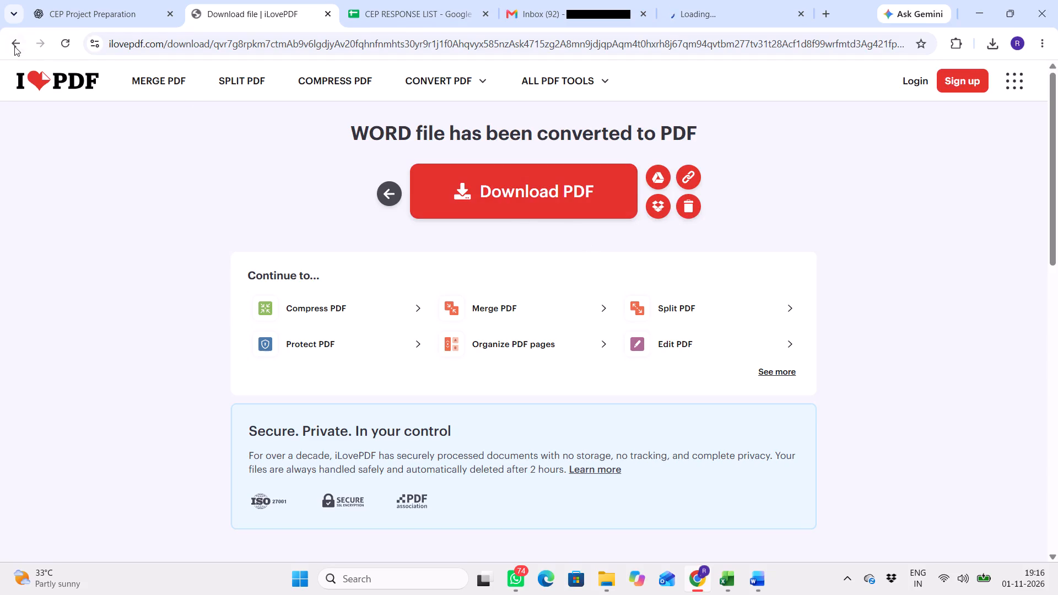
Switch to Chrome and reopen the iLovePDF Word to PDF converter from the Google results for "word to pdf converter".
{"action": "left_click", "coordinate": [14, 44]}
{"action": "left_click", "coordinate": [14, 44]}
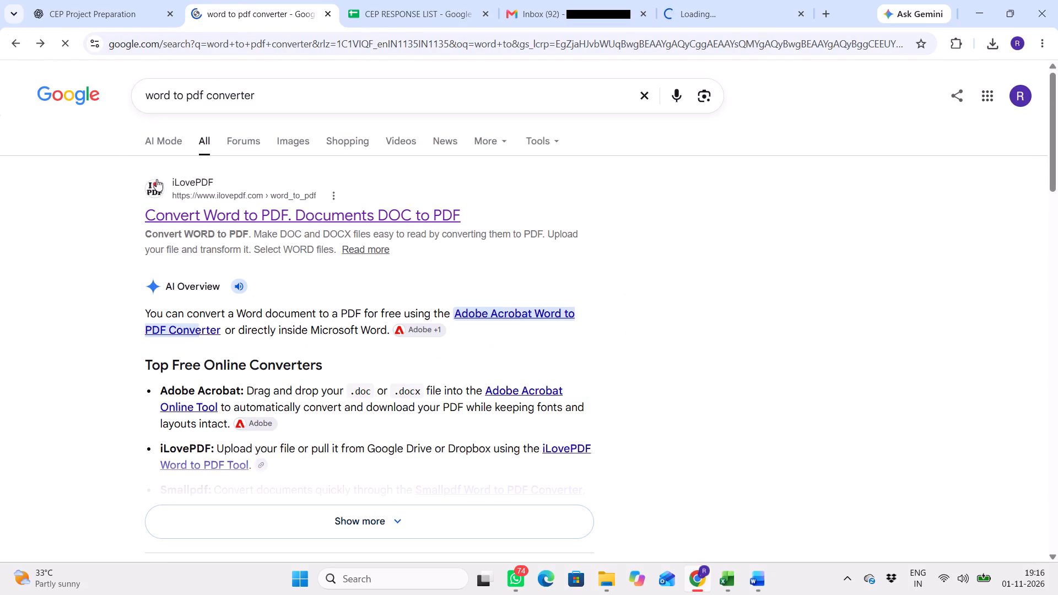
{"action": "left_click", "coordinate": [244, 209]}
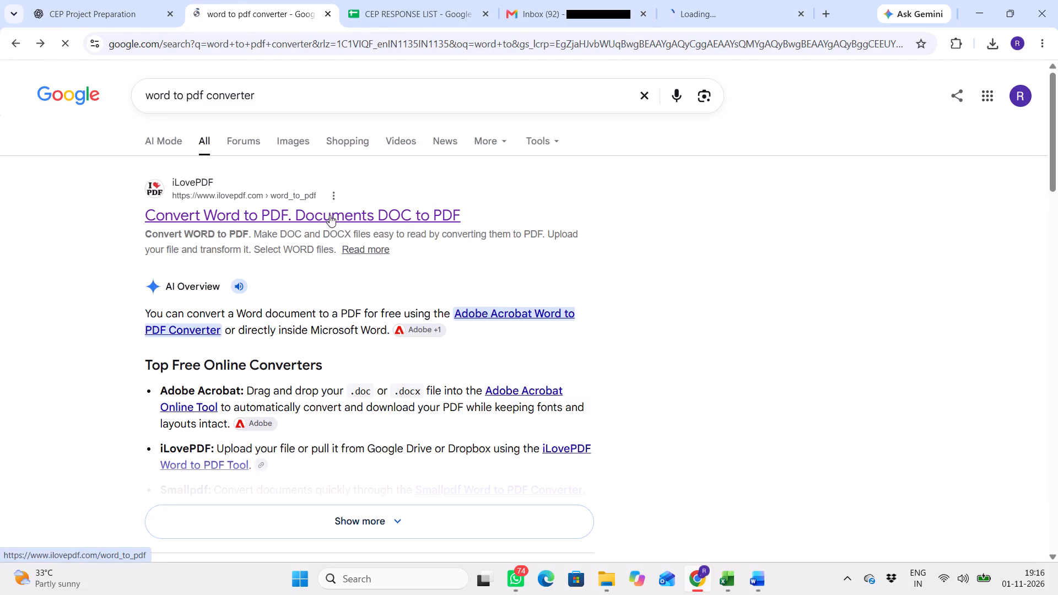